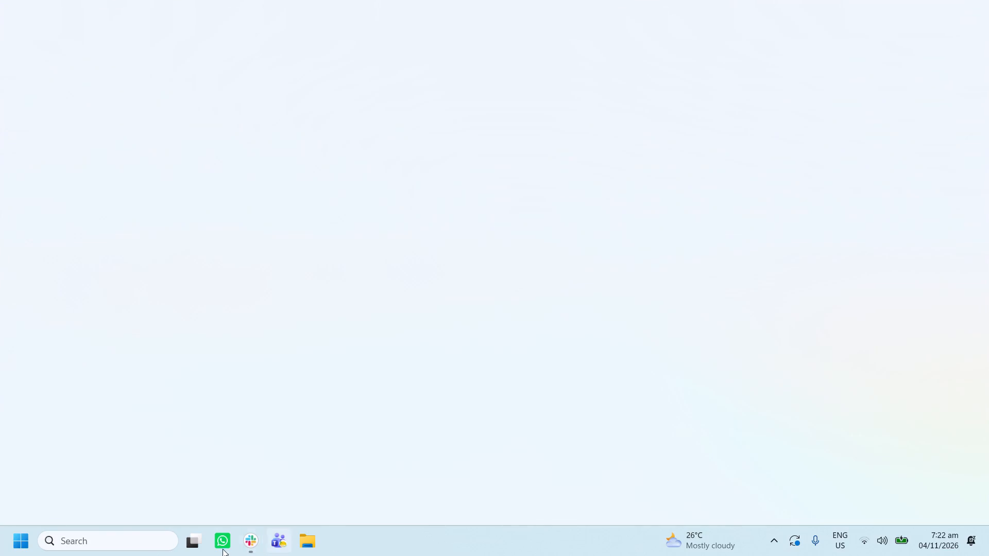
Show the open Slack windows to switch to one of them.
{"action": "left_click", "coordinate": [264, 541]}
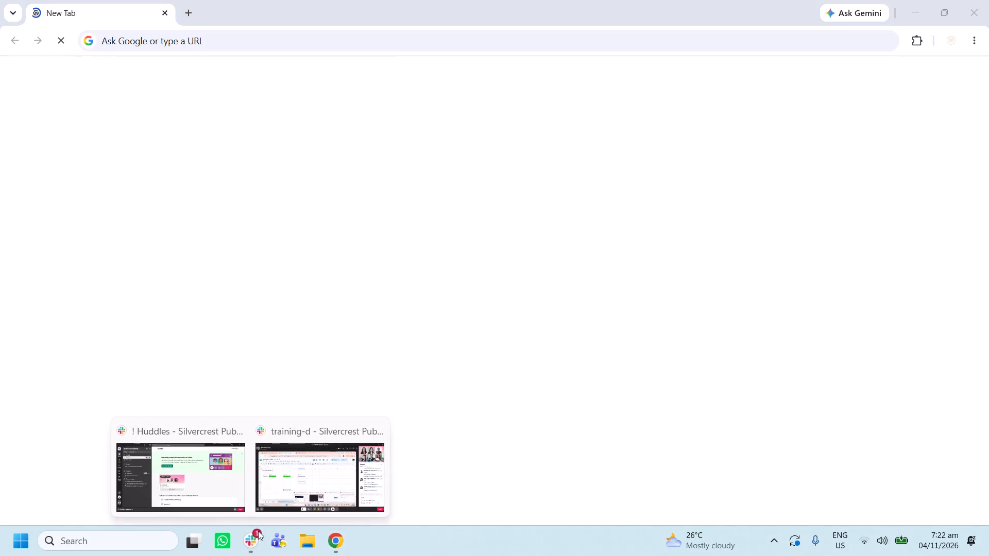
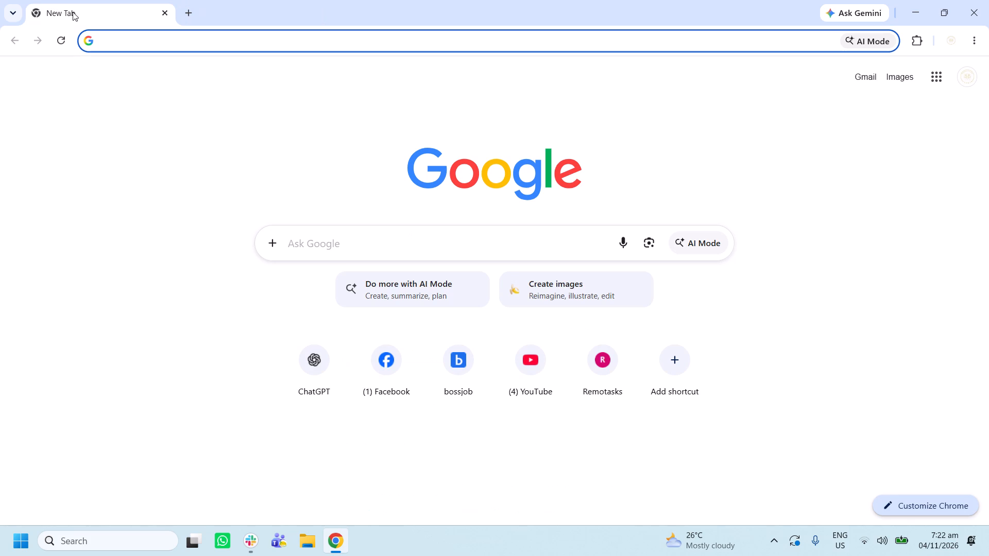
Open the LinkedIn feed at linkedin.com/feed/ in the new browser tab.
{"action": "key", "text": "semicolon"}
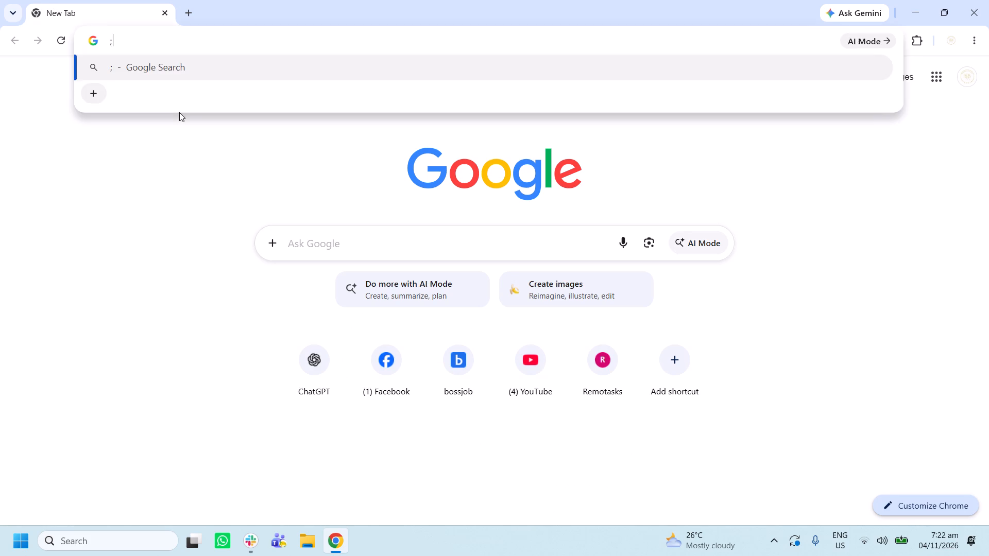
{"action": "key", "text": "BackSpace"}
{"action": "key", "text": "BackSpace"}
{"action": "key", "text": "BackSpace"}
{"action": "key", "text": "BackSpace"}
{"action": "type", "text": "lin"}
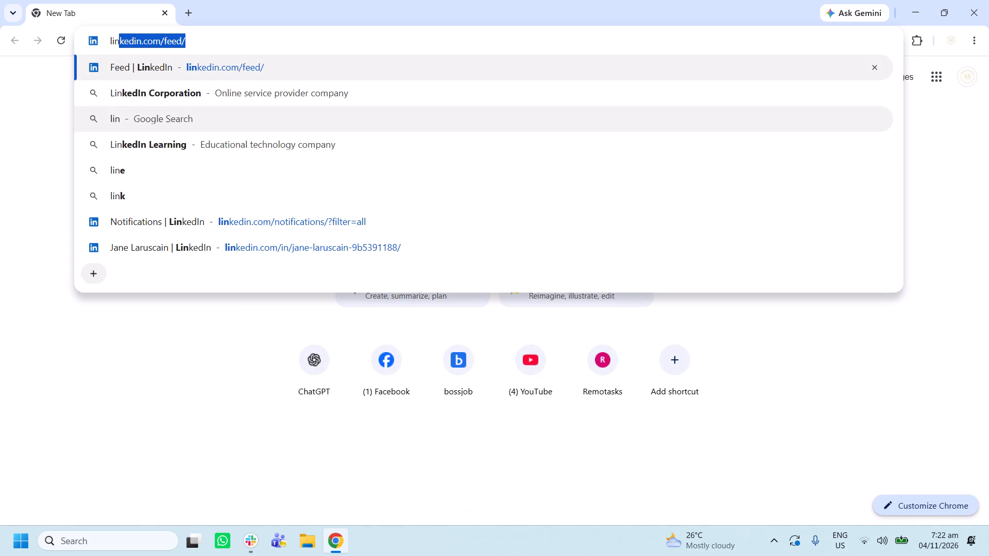
{"action": "key", "text": "Right"}
{"action": "key", "text": "Return"}
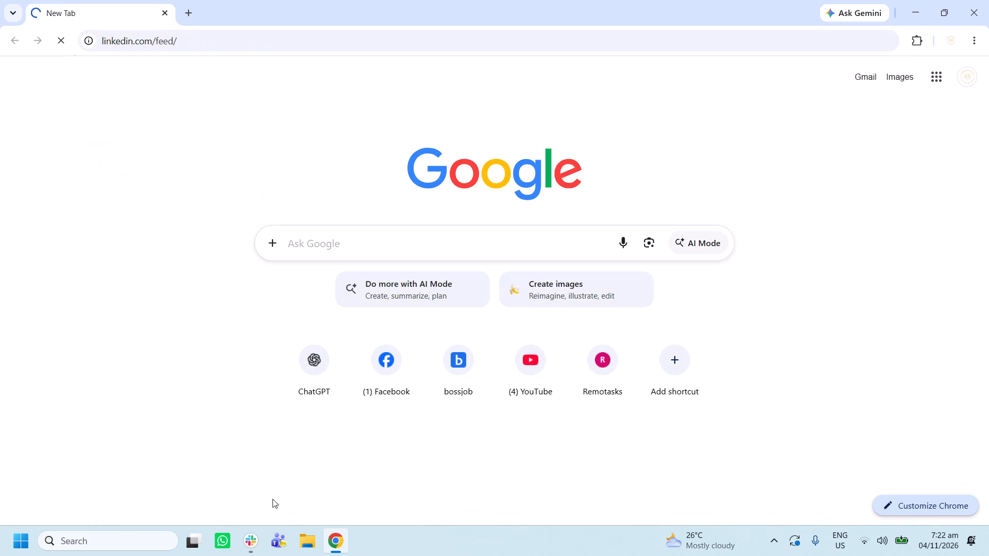
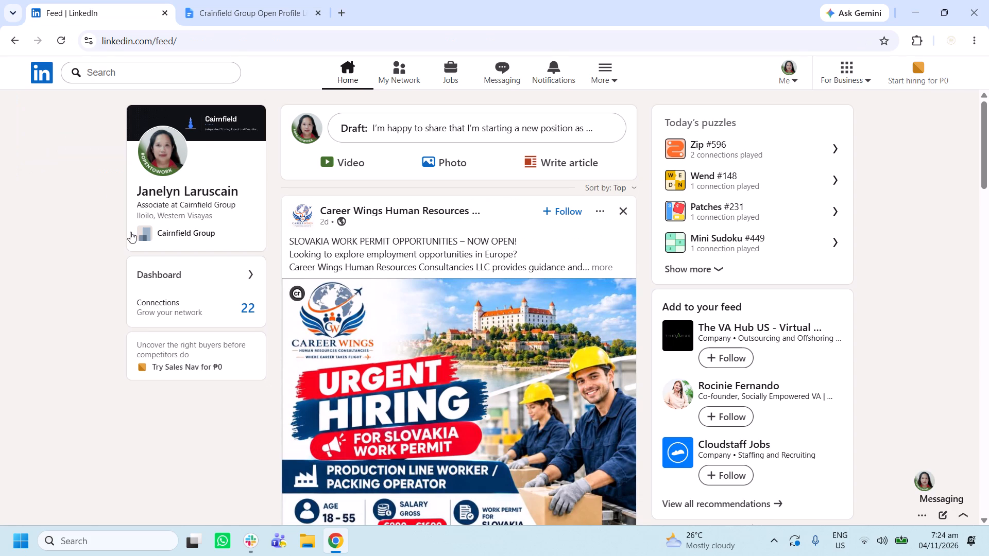
Switch from the LinkedIn feed to the Slack app.
{"action": "left_click", "coordinate": [247, 543]}
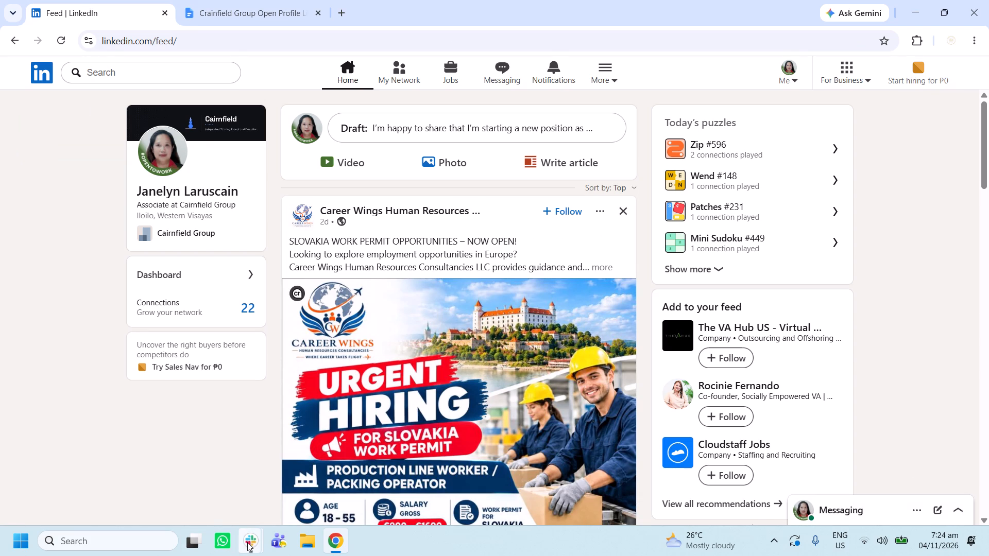
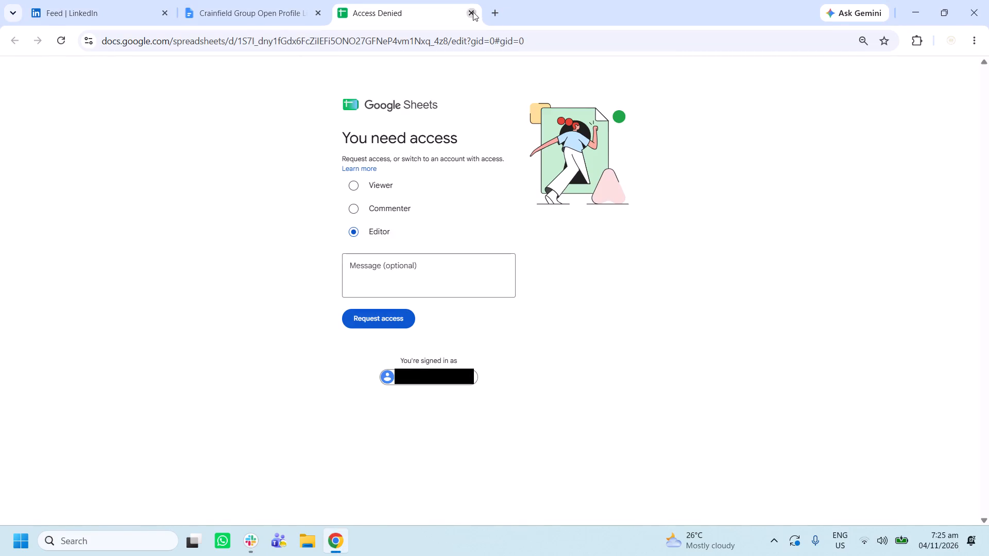
Go from the LinkedIn feed to the open Crainfield Group Open Profile document.
{"action": "left_click", "coordinate": [81, 3]}
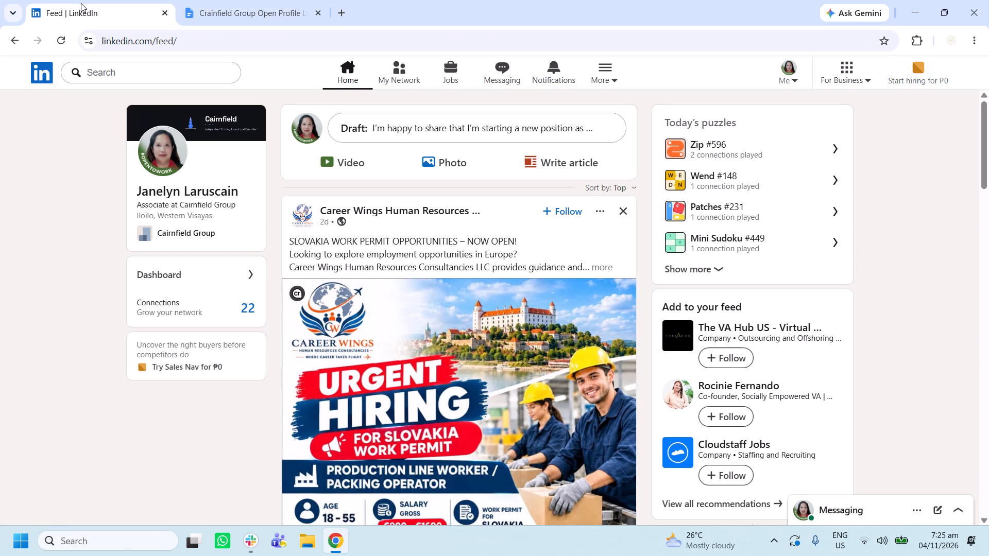
{"action": "left_click", "coordinate": [242, 13]}
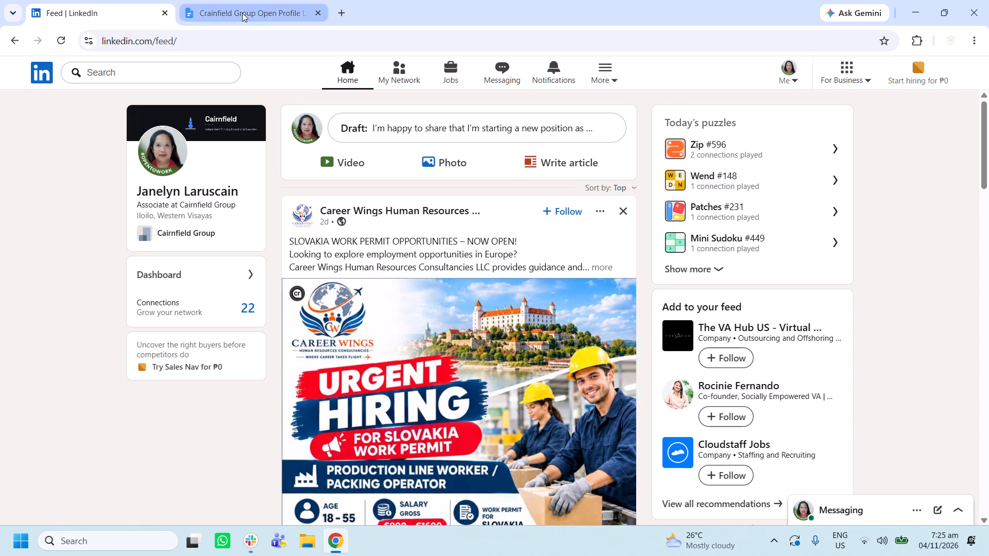
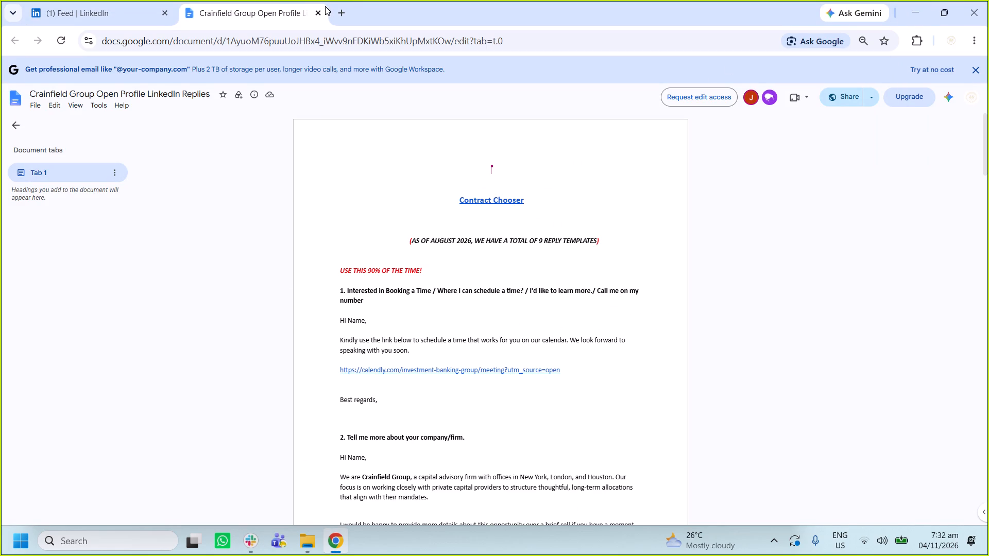
Close the Crainfield Group Open Profile LinkedIn Replies document, leaving only the LinkedIn feed open.
{"action": "left_click", "coordinate": [318, 10]}
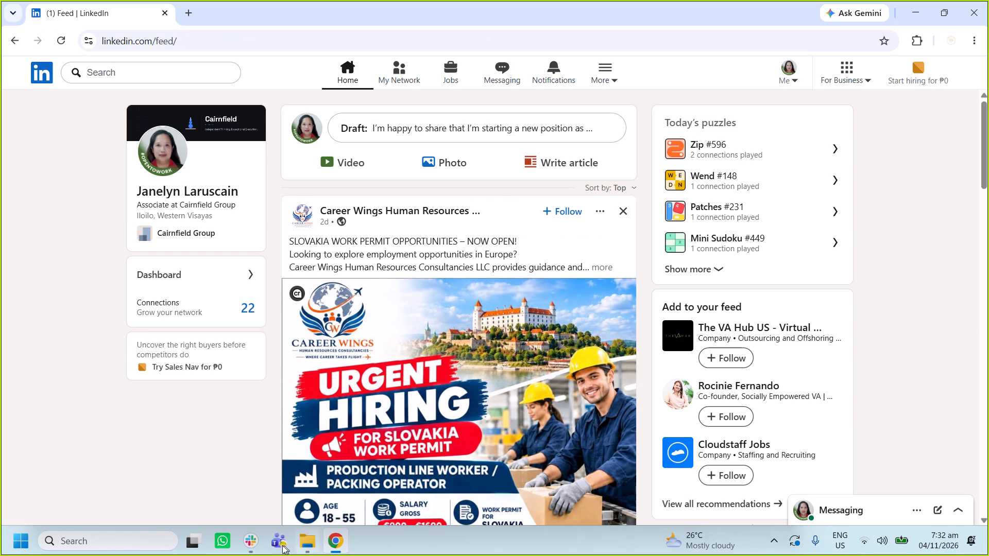
Snap the LinkedIn feed window to the left half of the screen, beside the Slack training-d huddle.
{"action": "left_click", "coordinate": [244, 548]}
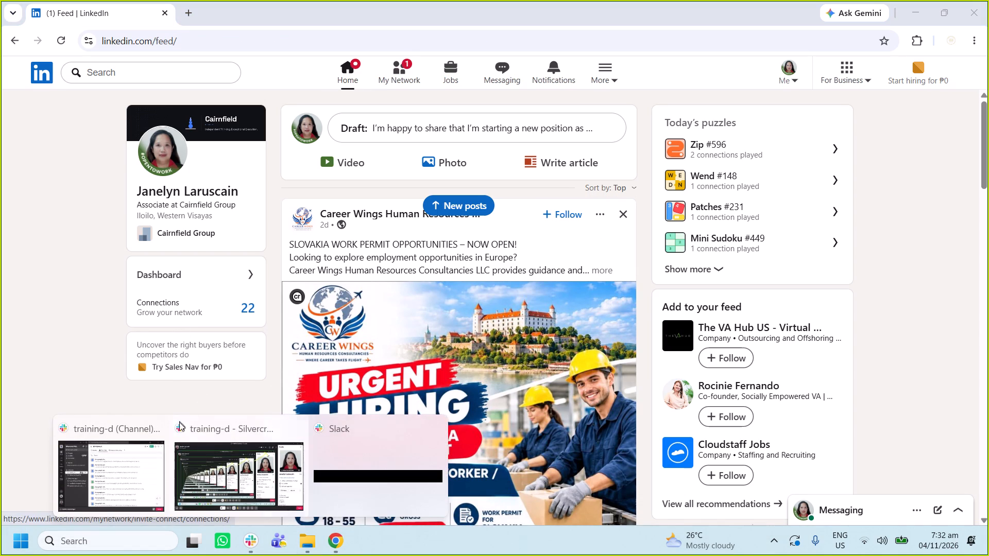
{"action": "left_click_drag", "start_coordinate": [578, 6], "coordinate": [549, 63]}
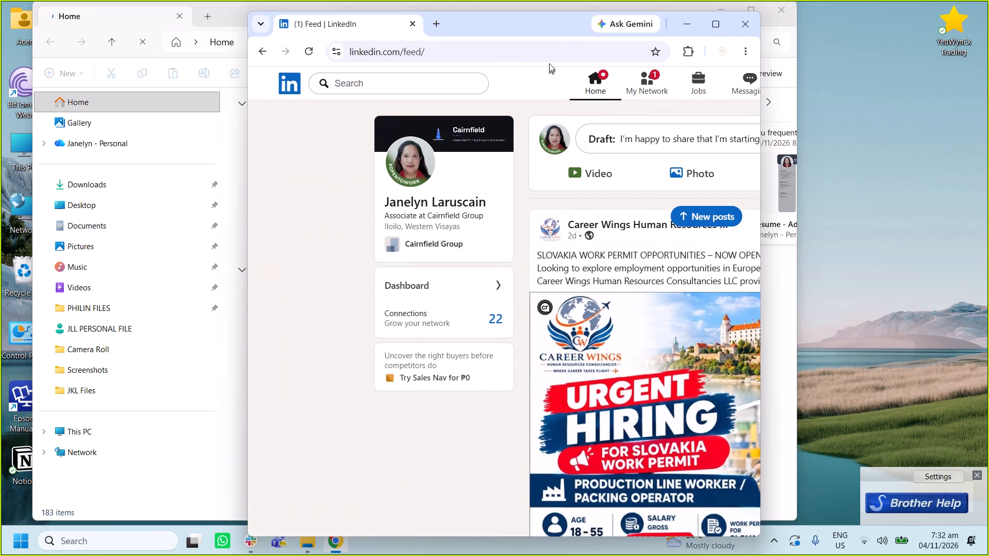
{"action": "left_click_drag", "start_coordinate": [549, 63], "coordinate": [350, 50]}
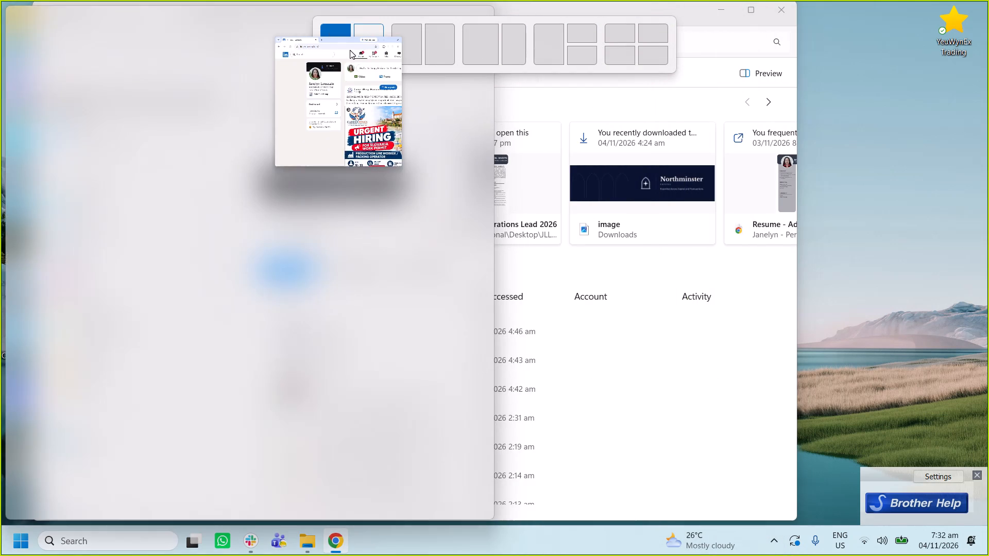
{"action": "left_click_drag", "start_coordinate": [350, 50], "coordinate": [350, 50]}
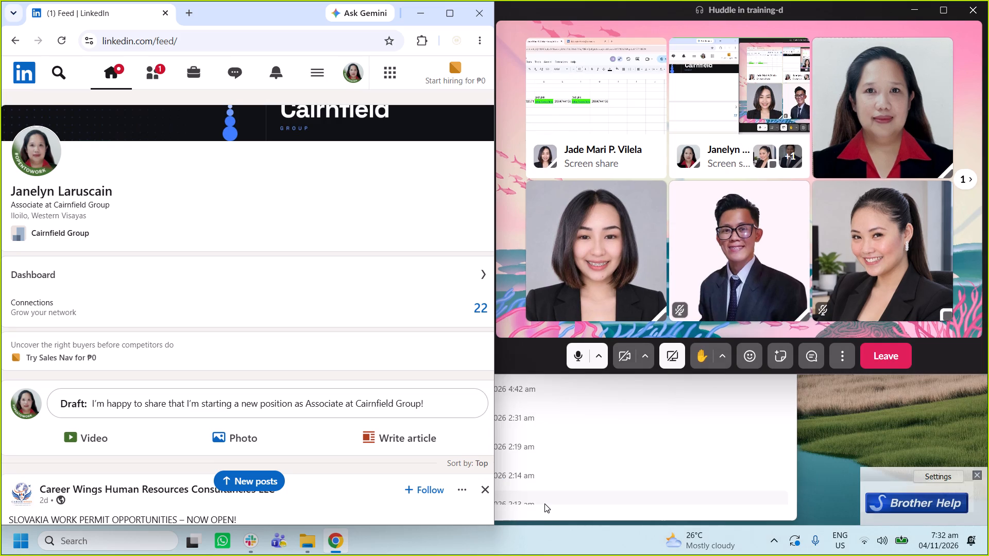
Dismiss the Brother Help widget on the desktop.
{"action": "left_click", "coordinate": [975, 476]}
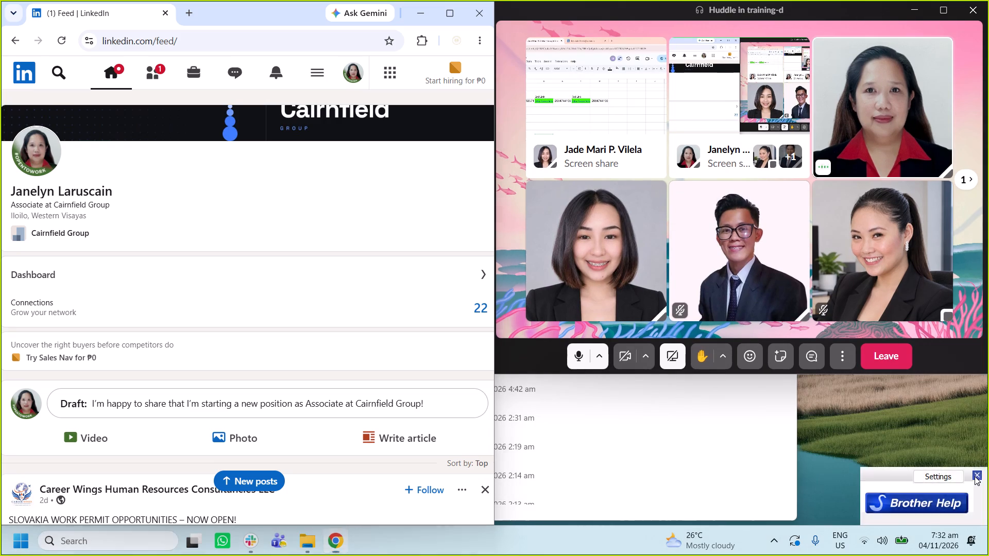
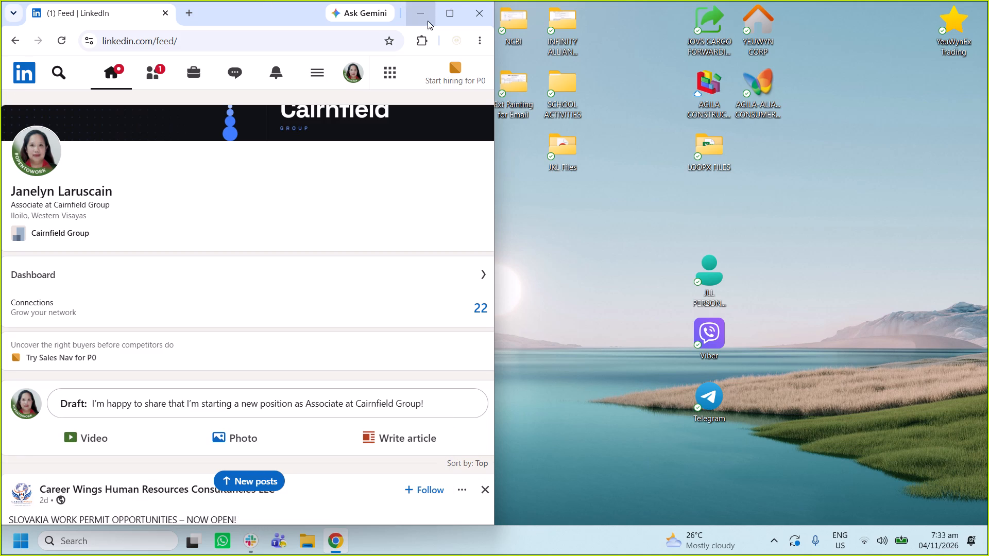
Maximize the LinkedIn feed window to fill the whole screen.
{"action": "left_click", "coordinate": [450, 13]}
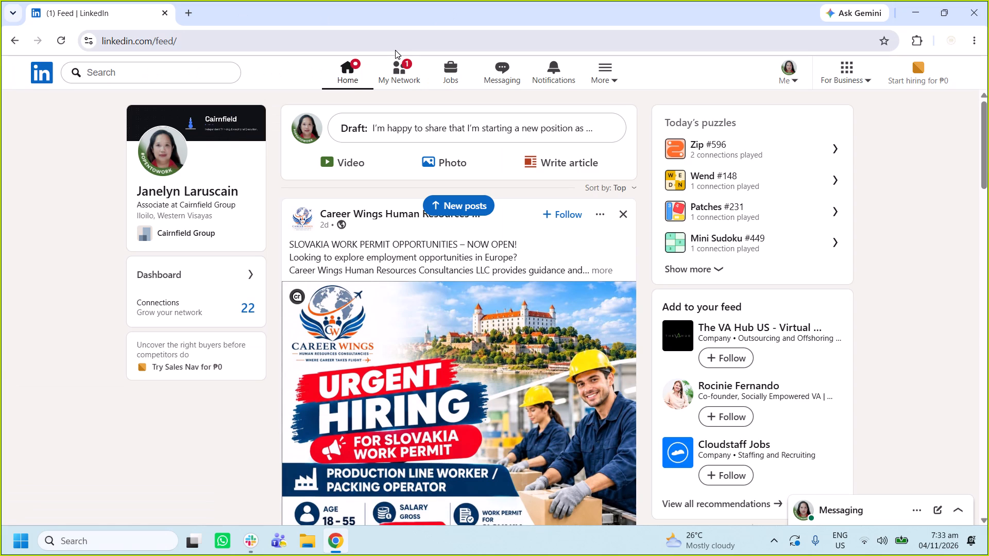
Open a new browser tab and show the list of signed-in Google accounts.
{"action": "left_click", "coordinate": [193, 11]}
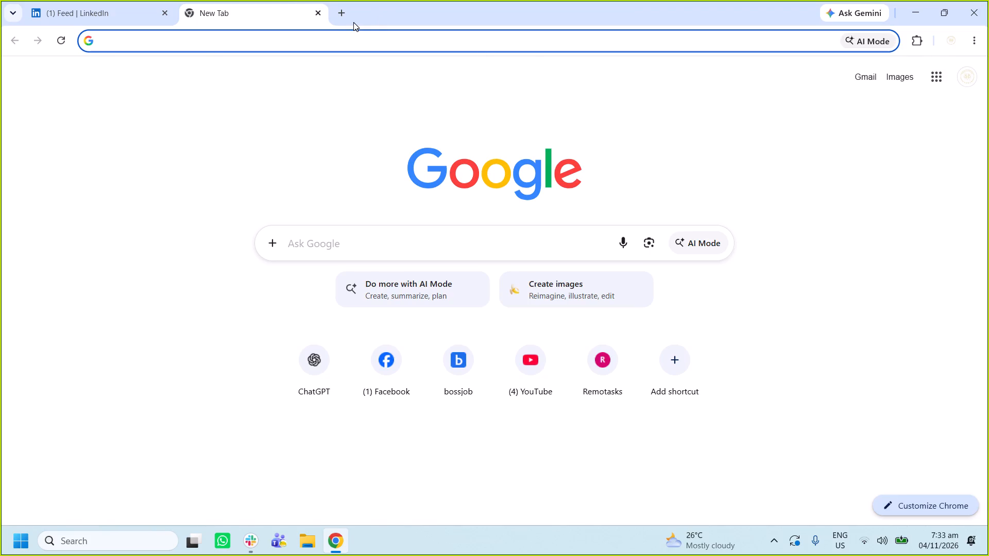
{"action": "left_click", "coordinate": [969, 76]}
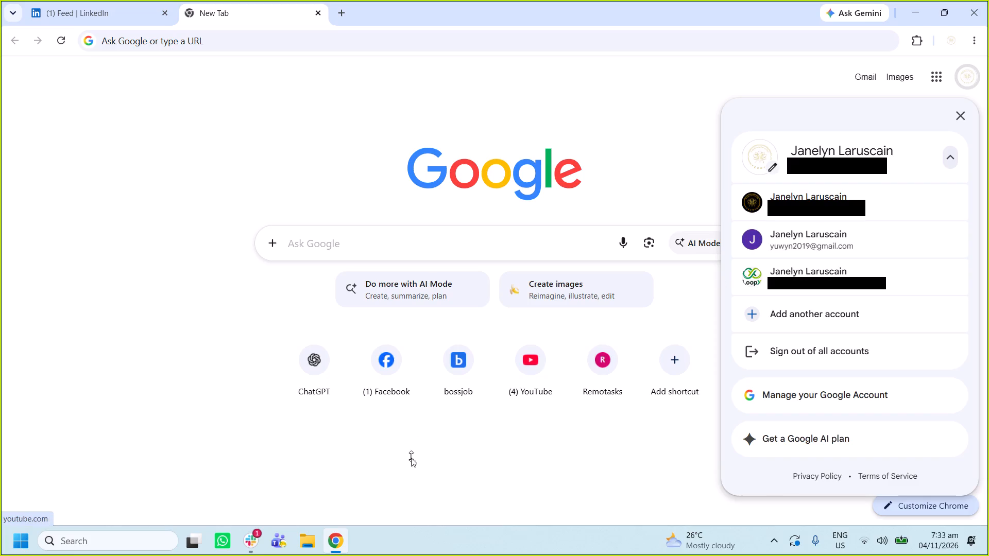
Switch to the Slack training-d huddle window showing the shared screen.
{"action": "left_click", "coordinate": [251, 547]}
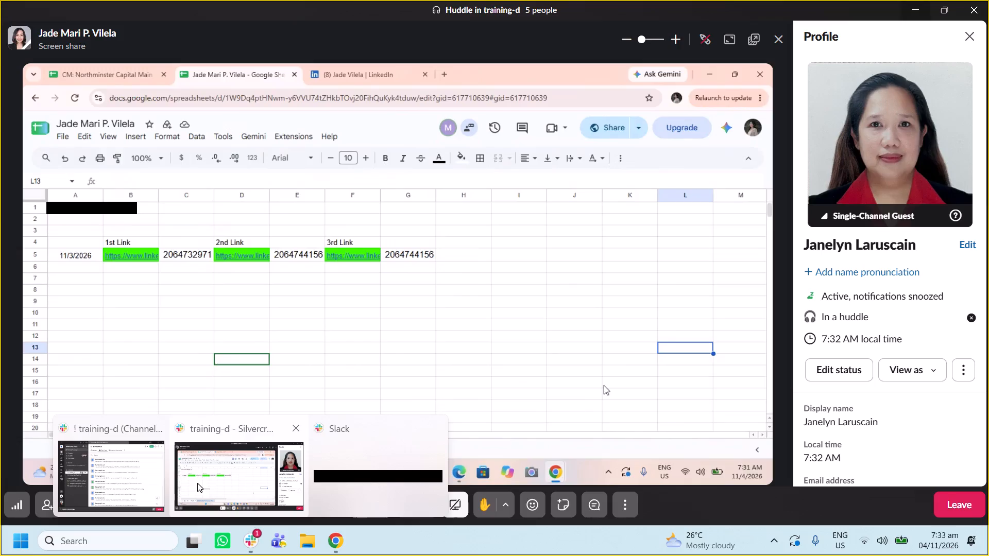
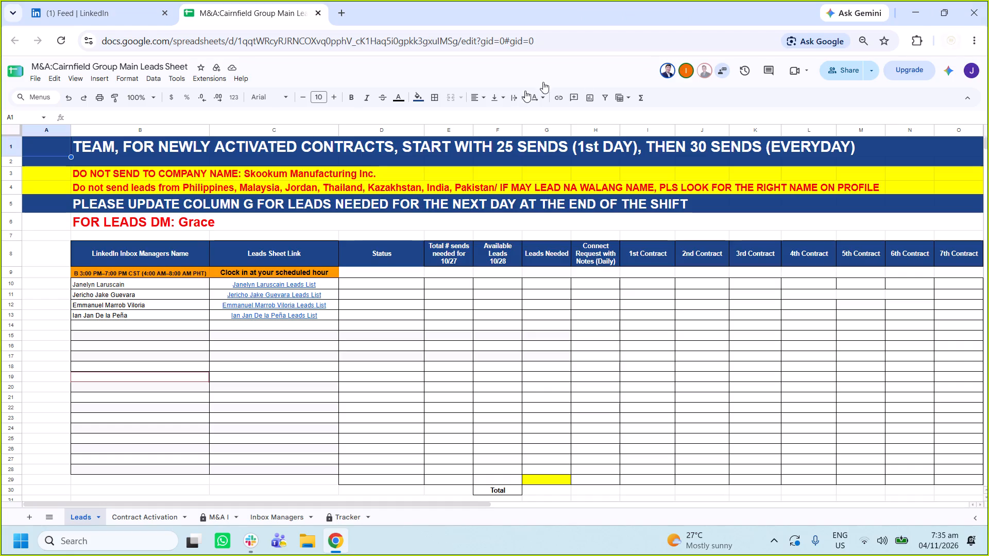
Open the first inbox manager's leads list from the Contract Activation sheet and display its Sheet2.
{"action": "left_click", "coordinate": [150, 514]}
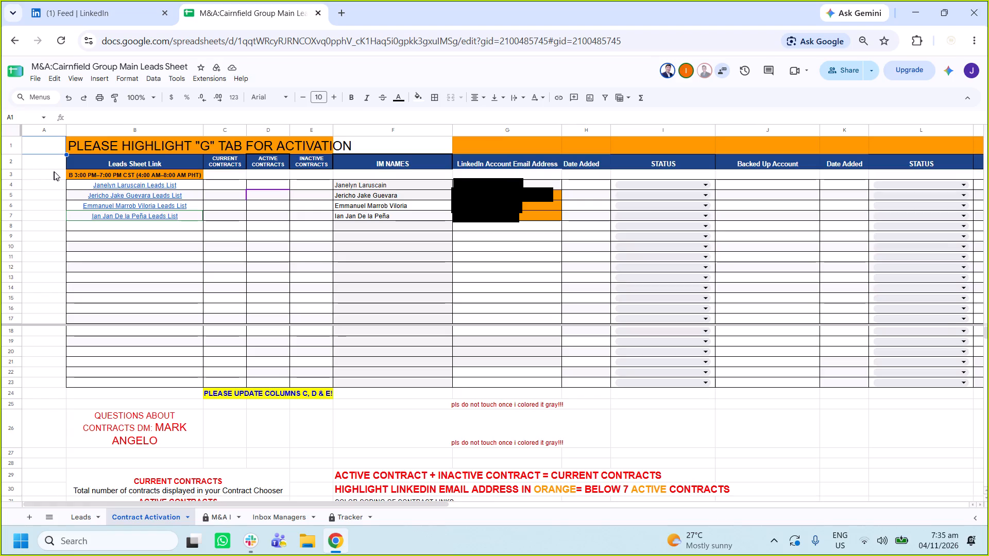
{"action": "left_click", "coordinate": [142, 186]}
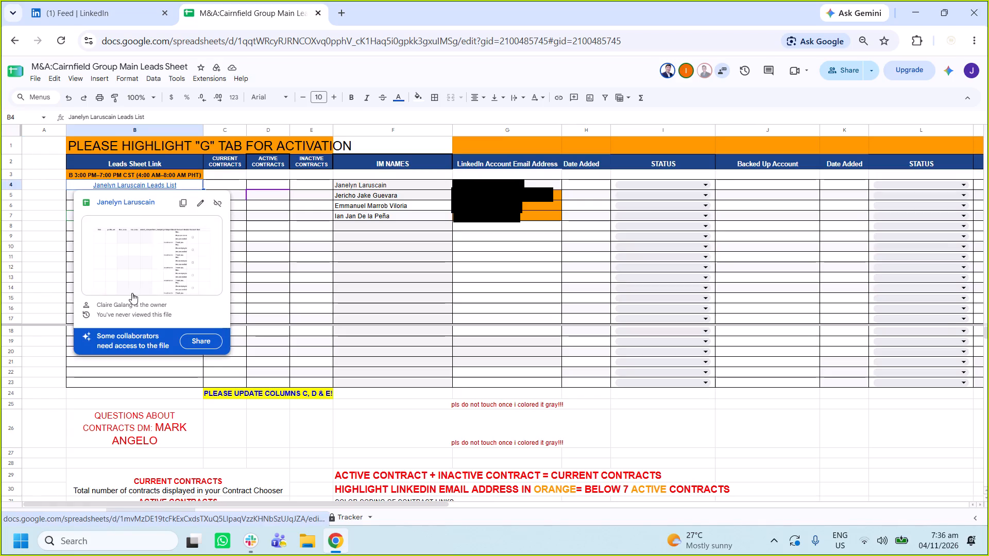
{"action": "left_click", "coordinate": [138, 252]}
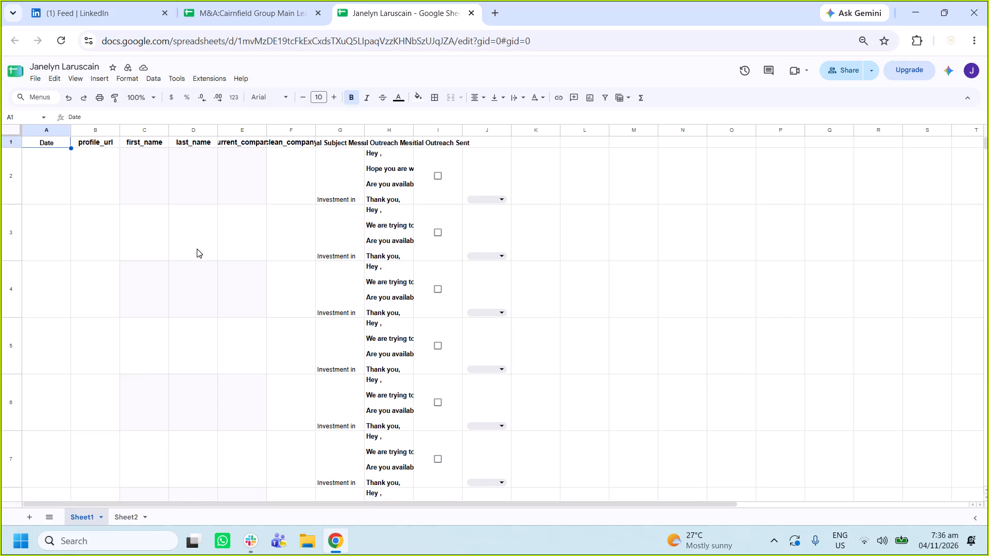
{"action": "left_click", "coordinate": [129, 512]}
{"action": "left_click", "coordinate": [189, 213]}
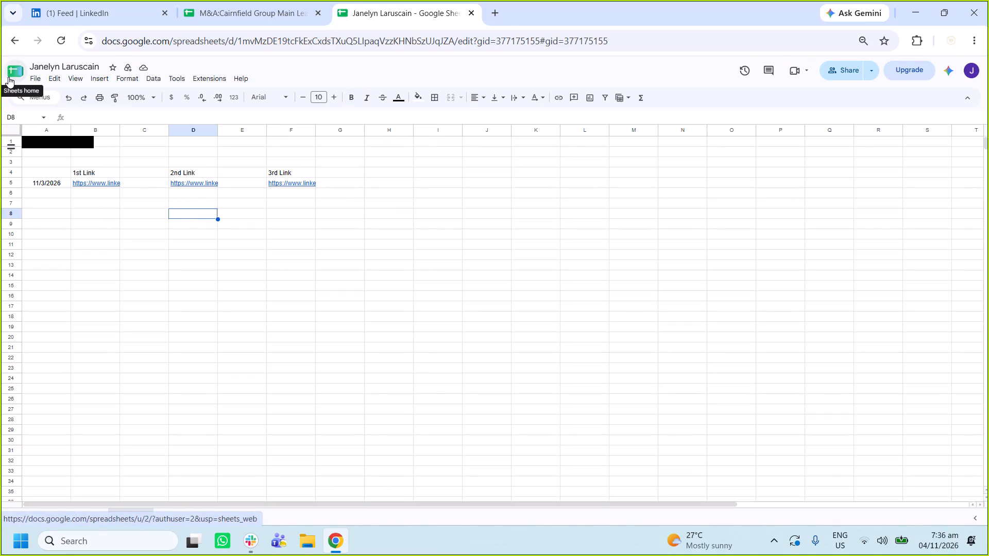
Follow the 1st Link for 11/3/2026, accept connecting the account to LinkedIn Sales Navigator, and reload the page.
{"action": "left_click", "coordinate": [104, 183]}
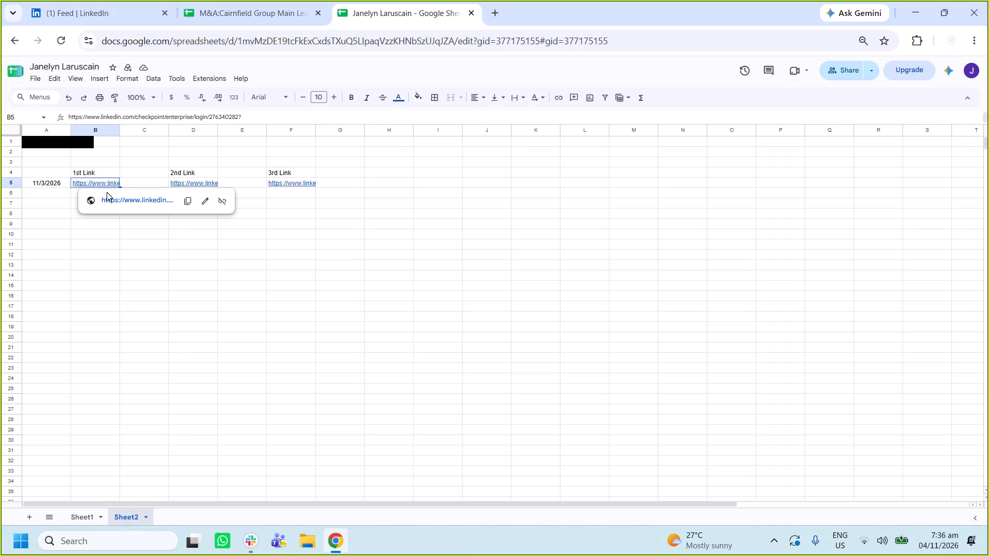
{"action": "left_click", "coordinate": [110, 198]}
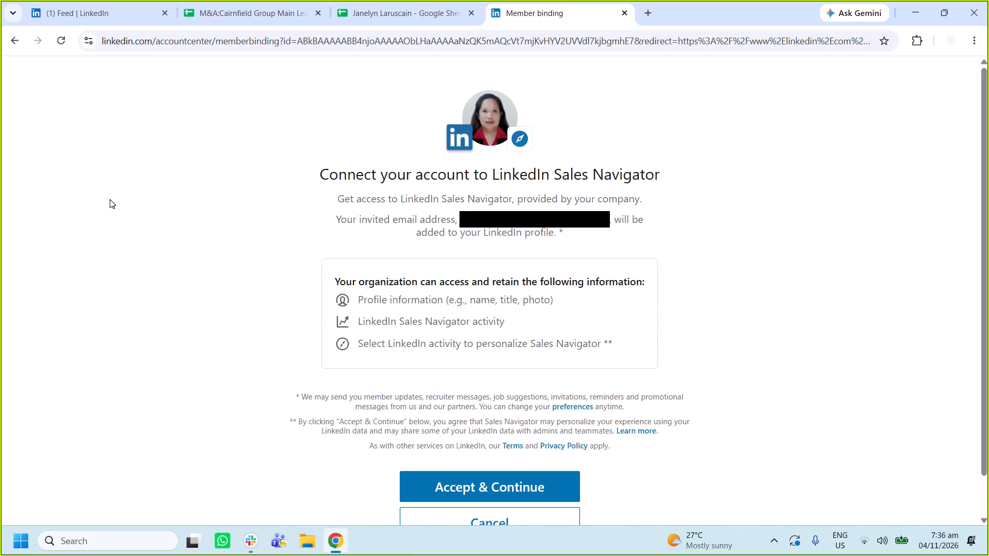
{"action": "scroll", "coordinate": [708, 326], "scroll_direction": "down", "scroll_amount": 3}
{"action": "left_click", "coordinate": [465, 451]}
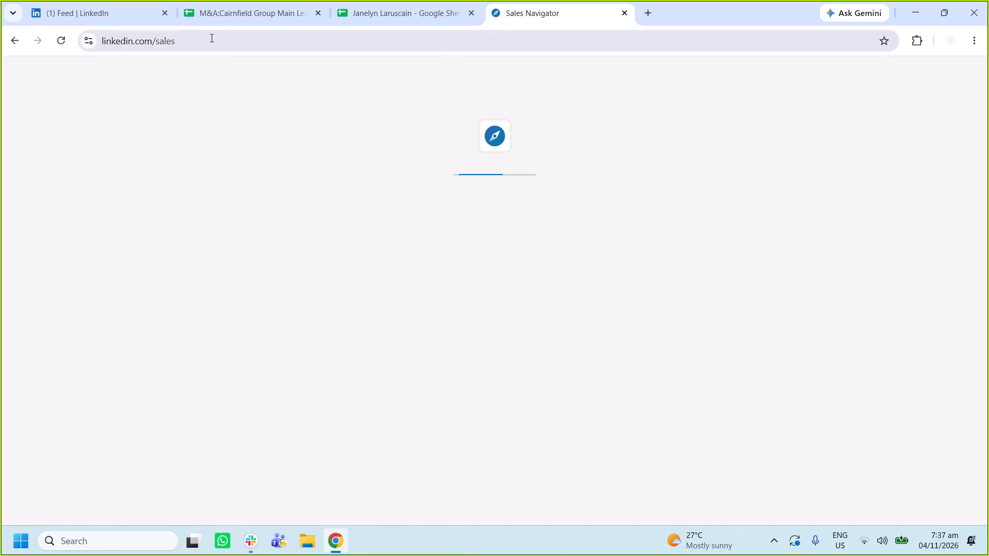
{"action": "left_click", "coordinate": [226, 38]}
{"action": "key", "text": "Return"}
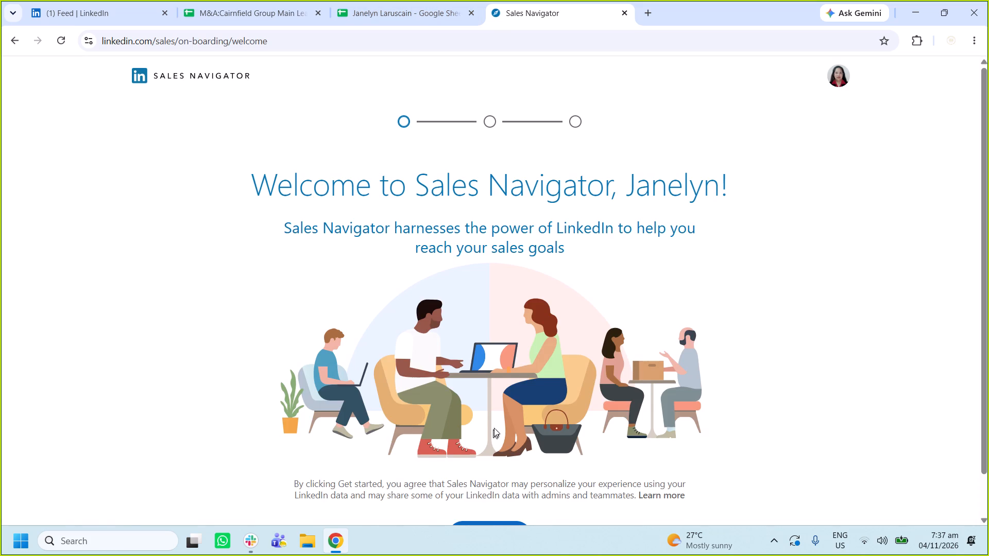
Complete the Sales Navigator onboarding, saving the suggested co-founder and CTO of Tsuga, and dismiss the lead search and keyword search prompts.
{"action": "scroll", "coordinate": [498, 422], "scroll_direction": "down", "scroll_amount": 8}
{"action": "left_click", "coordinate": [499, 488]}
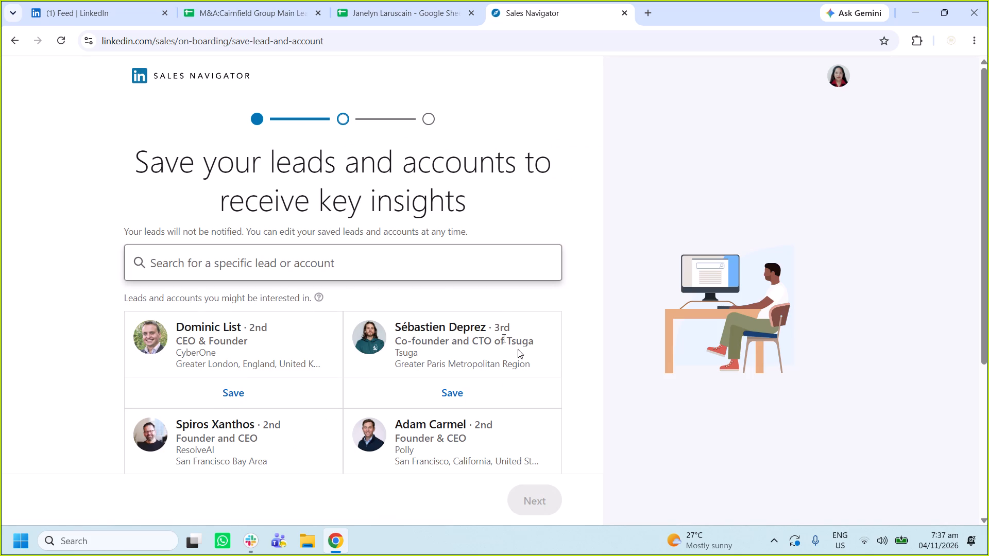
{"action": "left_click", "coordinate": [487, 346]}
{"action": "left_click", "coordinate": [442, 398]}
{"action": "left_click", "coordinate": [532, 498]}
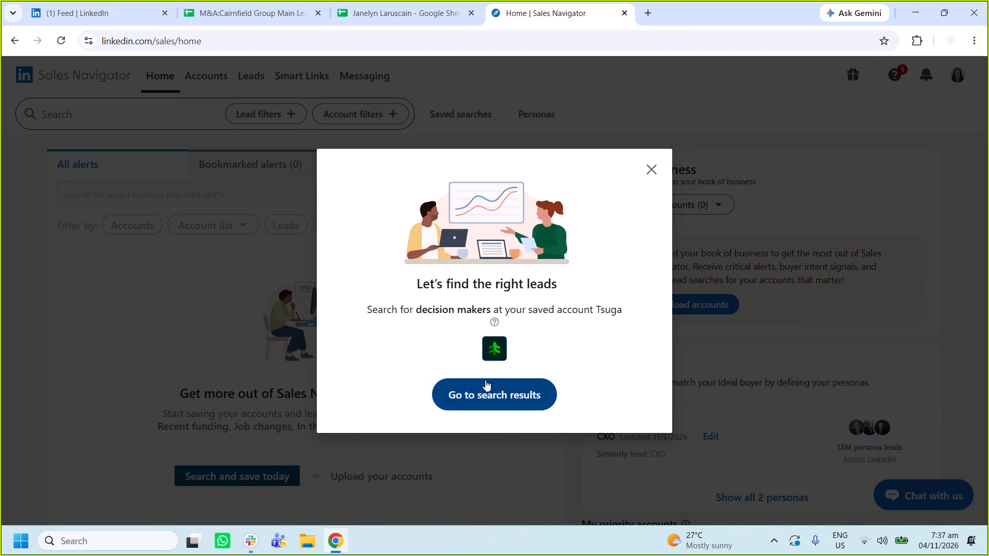
{"action": "left_click", "coordinate": [655, 167]}
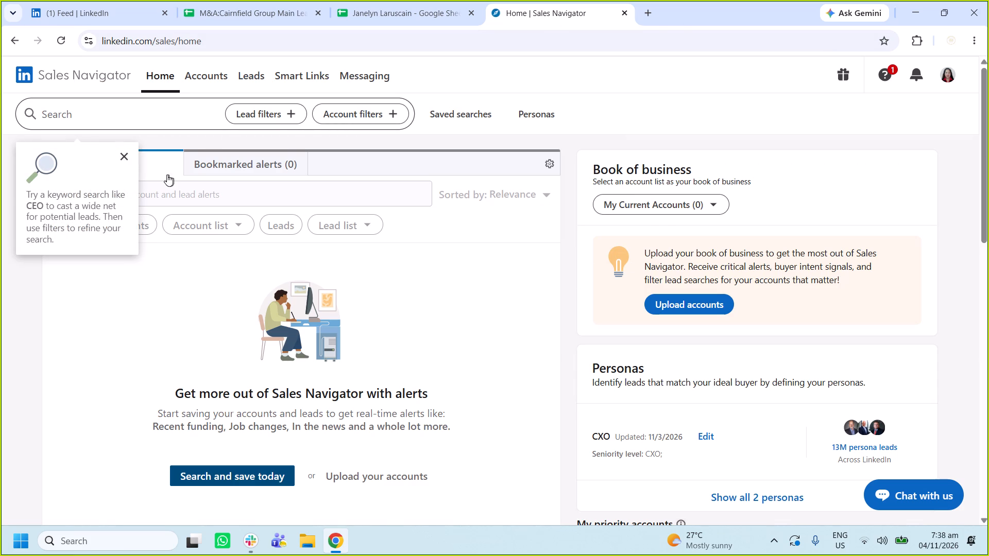
{"action": "left_click", "coordinate": [127, 157]}
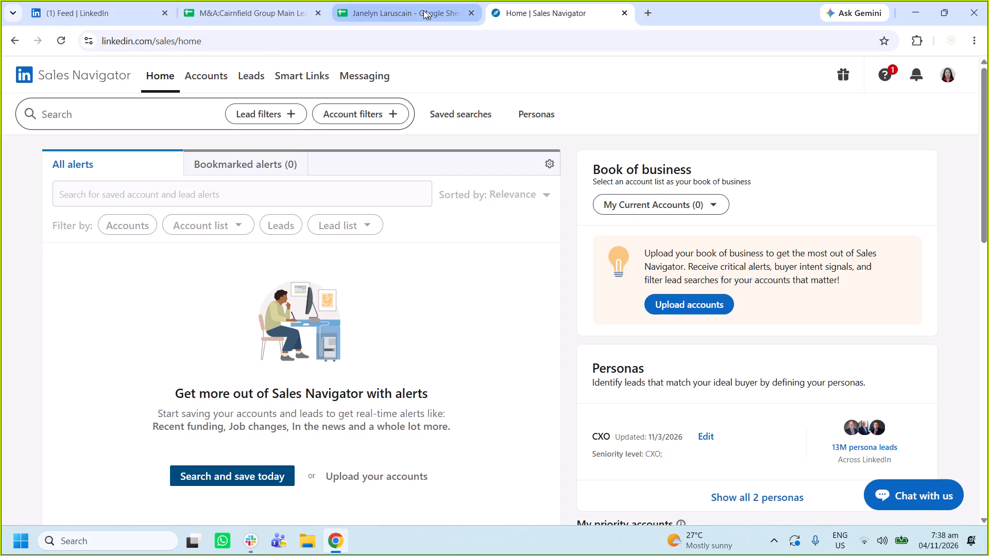
Return to the inbox manager's leads list and bring up the 2nd Link for 11/3/2026 in Sheet2.
{"action": "left_click", "coordinate": [405, 12]}
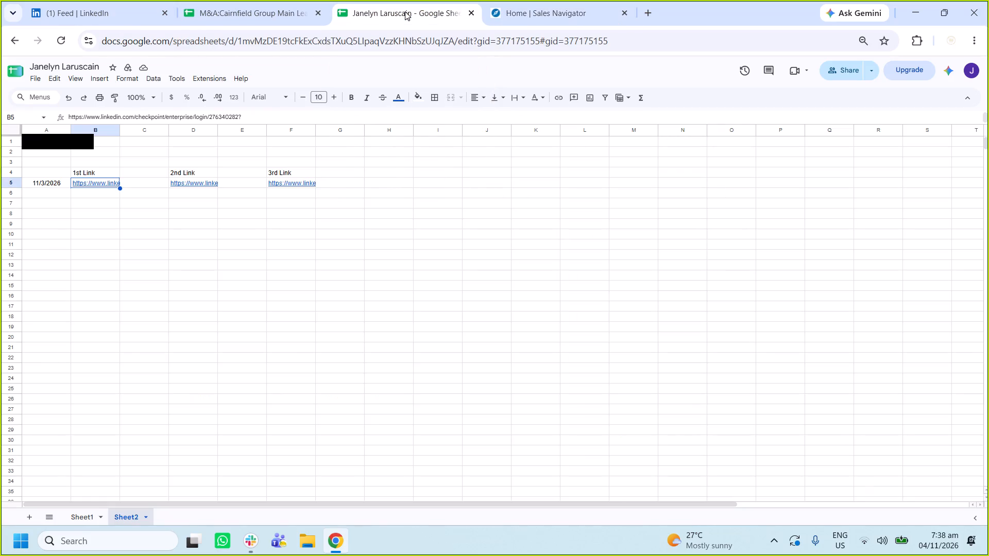
{"action": "left_click", "coordinate": [187, 186]}
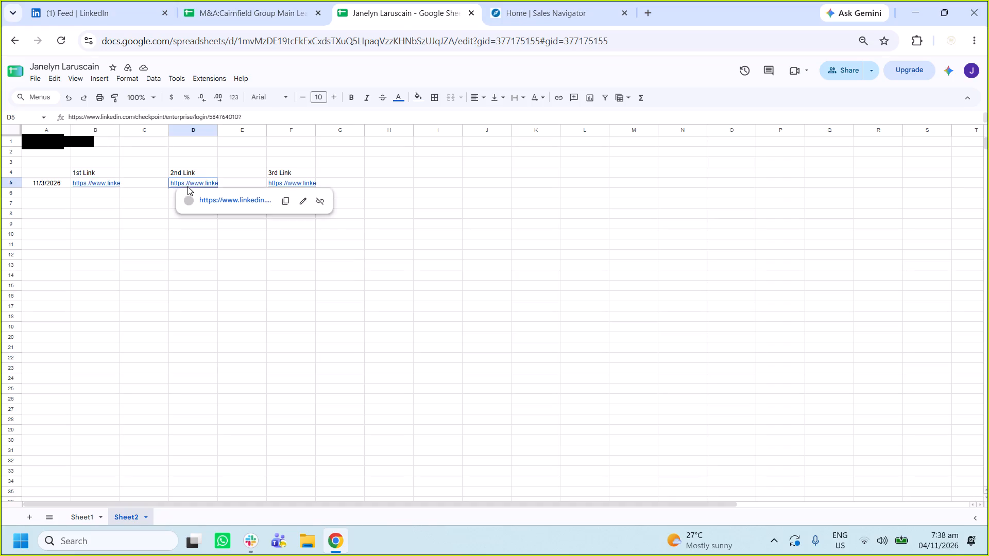
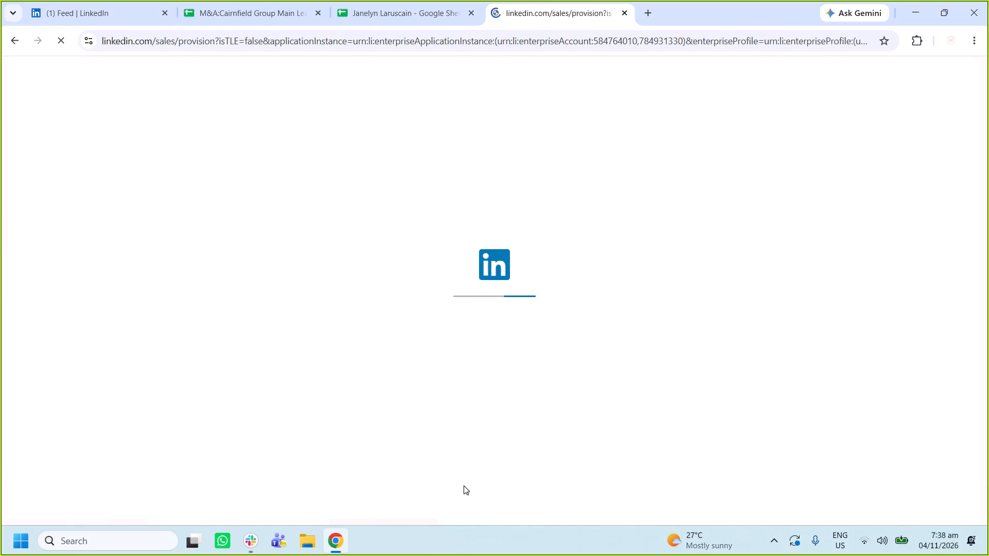
In Sheet2 of the leads list, fill the 1st Link cell for 11/3/2026 with bright green.
{"action": "left_click", "coordinate": [395, 10]}
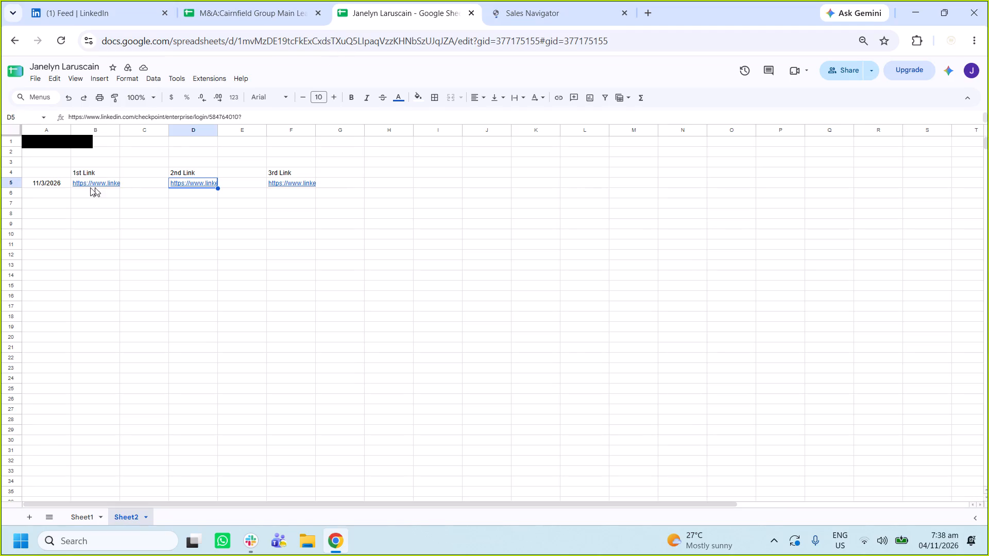
{"action": "left_click", "coordinate": [93, 183]}
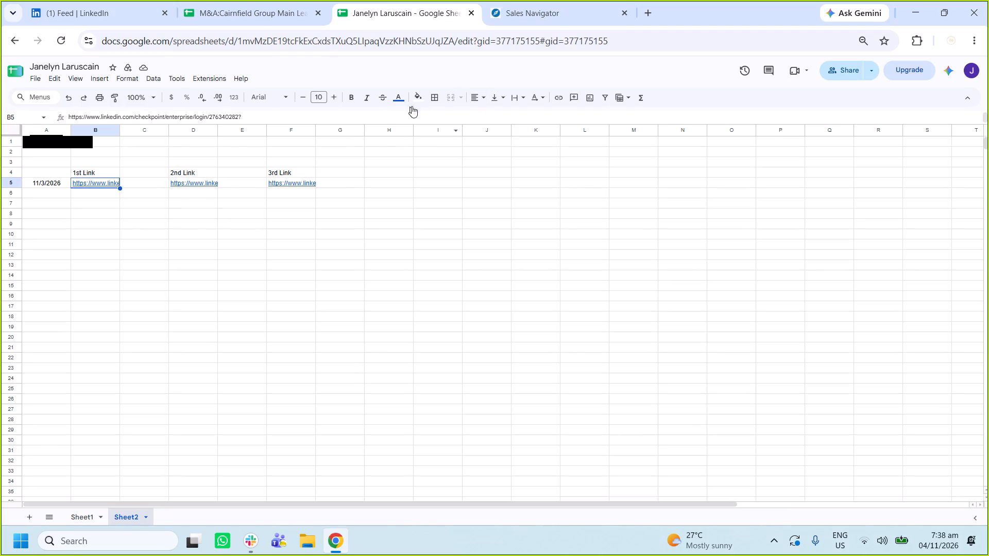
{"action": "left_click", "coordinate": [417, 100]}
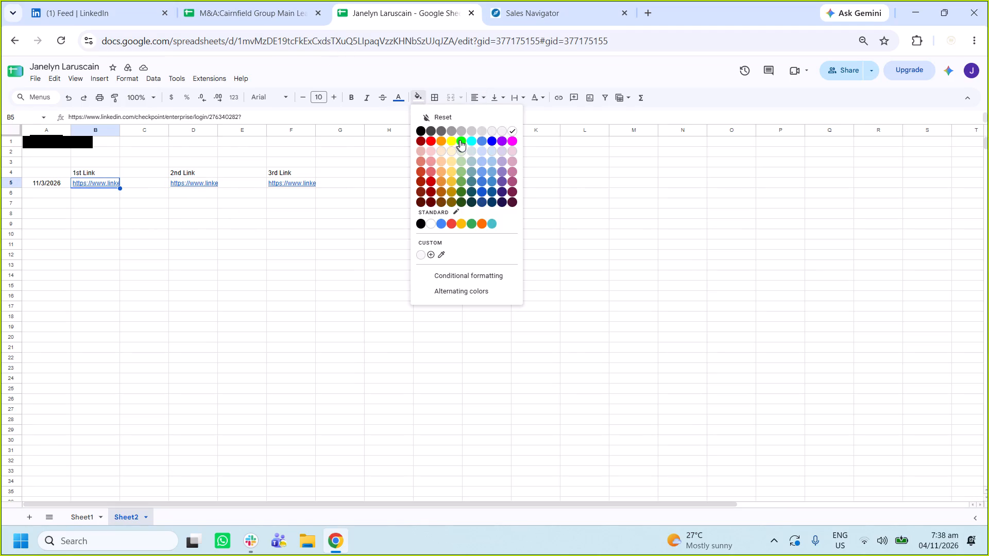
{"action": "left_click", "coordinate": [464, 139]}
Complete the Sales Navigator onboarding for the second contract and dismiss the prompt to search for decision makers at Polly.
{"action": "left_click", "coordinate": [508, 21]}
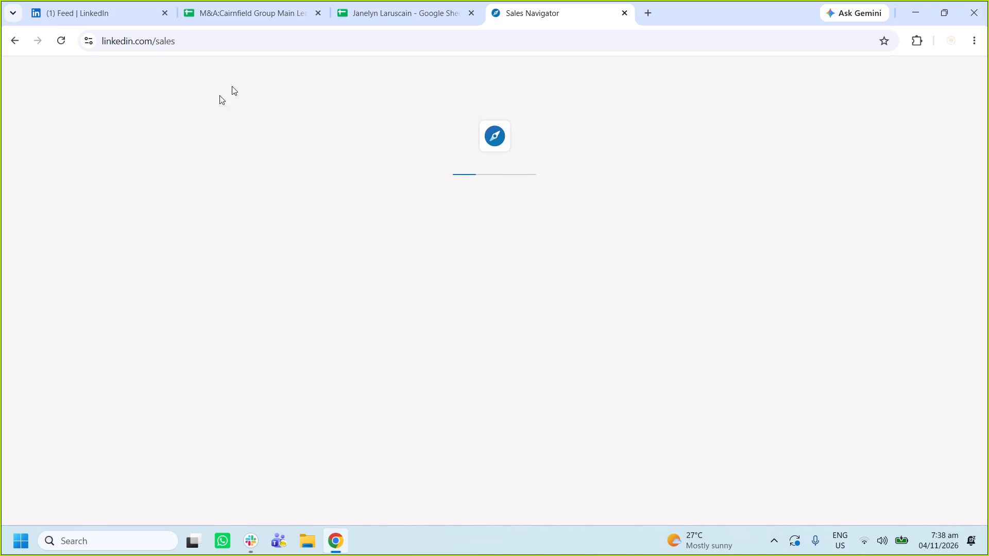
{"action": "left_click", "coordinate": [363, 0]}
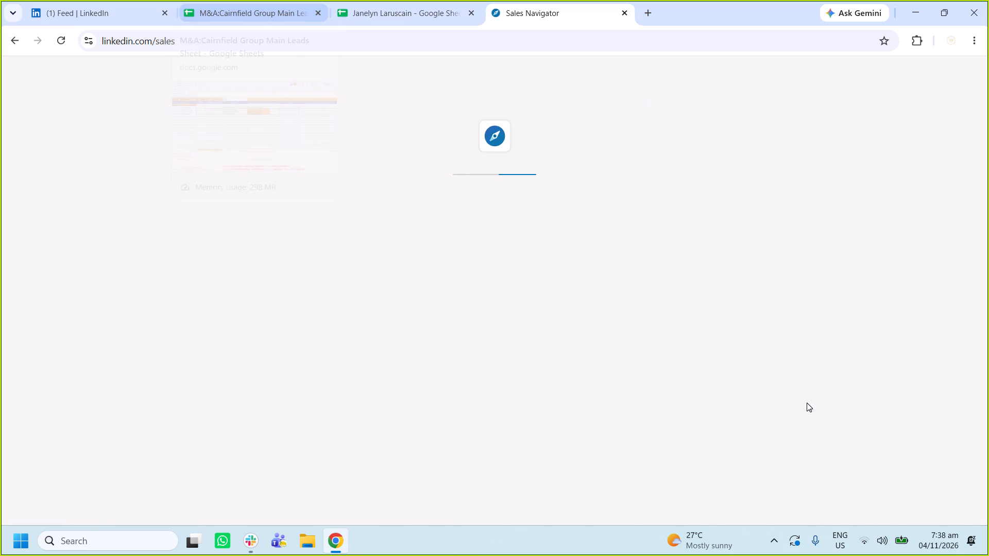
{"action": "scroll", "coordinate": [679, 493], "scroll_direction": "down", "scroll_amount": 4}
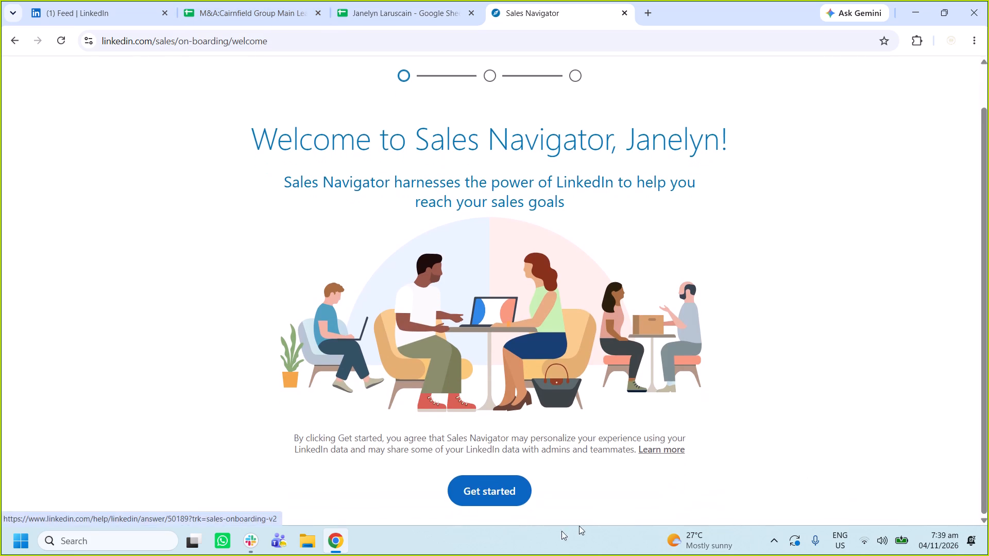
{"action": "left_click", "coordinate": [495, 489]}
{"action": "scroll", "coordinate": [327, 349], "scroll_direction": "down", "scroll_amount": 3}
{"action": "left_click", "coordinate": [465, 288]}
{"action": "left_click", "coordinate": [533, 503]}
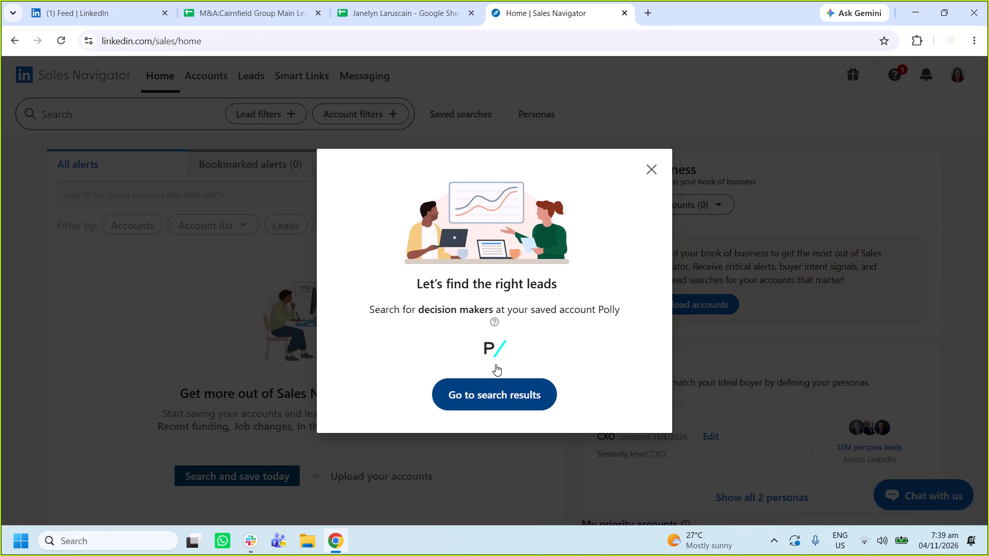
{"action": "left_click", "coordinate": [653, 170]}
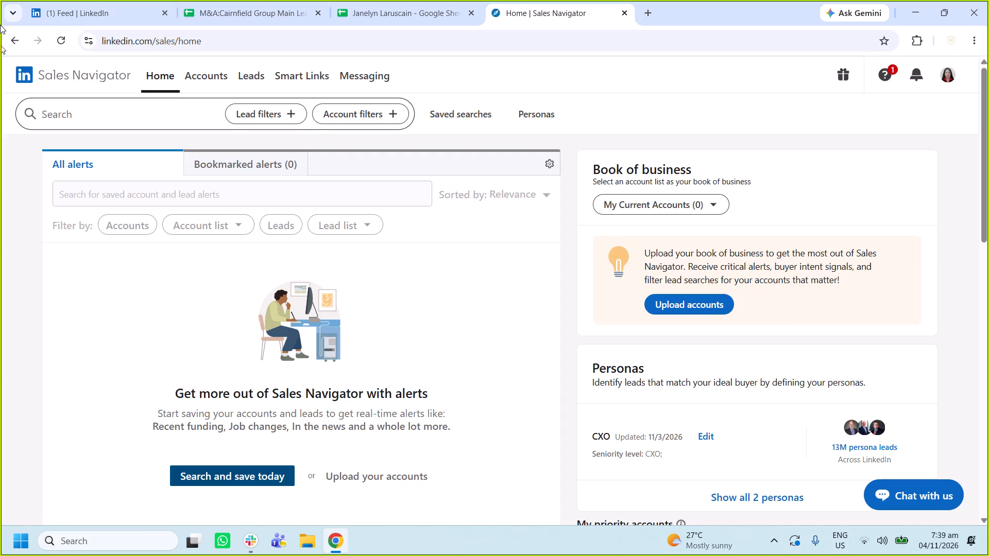
Close the Sales Navigator page and fill the 2nd Link cell for 11/3/2026 in Sheet2 with bright green.
{"action": "left_click", "coordinate": [400, 3]}
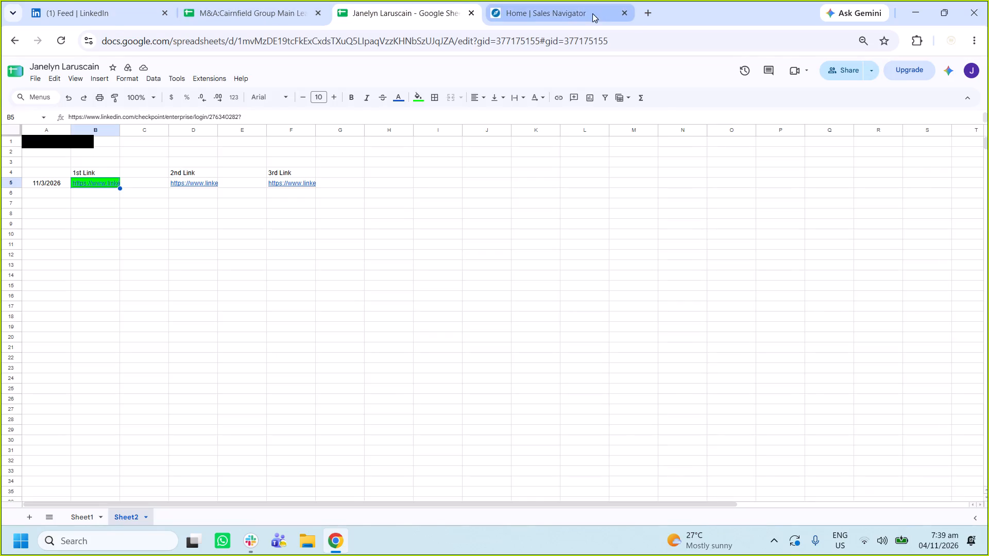
{"action": "left_click", "coordinate": [629, 11]}
{"action": "left_click", "coordinate": [199, 179]}
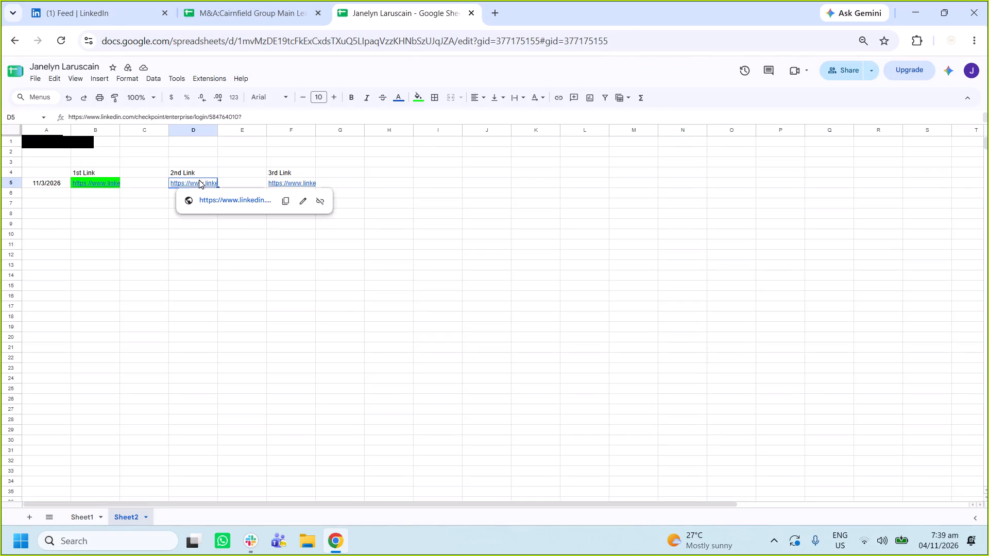
{"action": "left_click", "coordinate": [416, 97]}
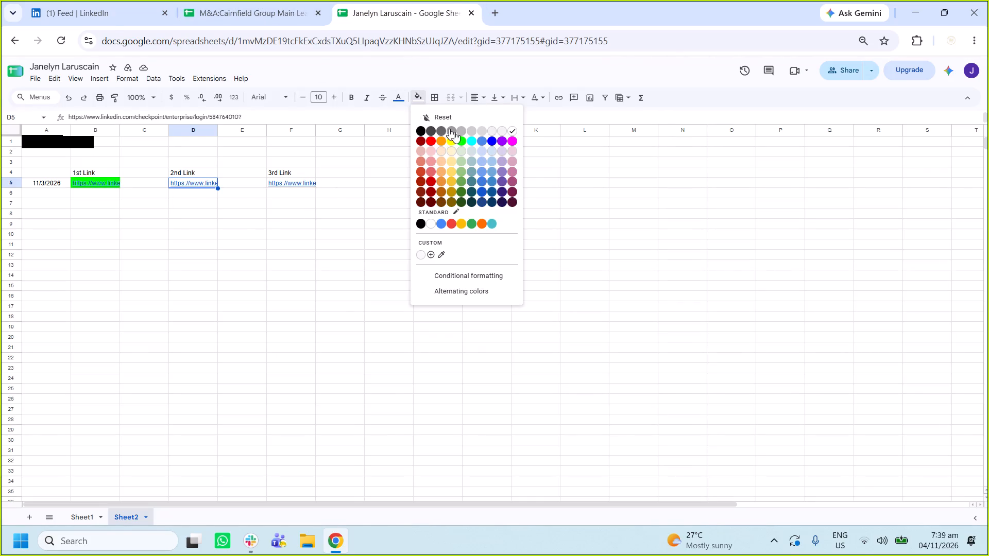
{"action": "left_click", "coordinate": [465, 138]}
Follow the 3rd Link for 11/3/2026 and accept connecting the account to LinkedIn Sales Navigator.
{"action": "left_click", "coordinate": [291, 178]}
{"action": "left_click", "coordinate": [292, 186]}
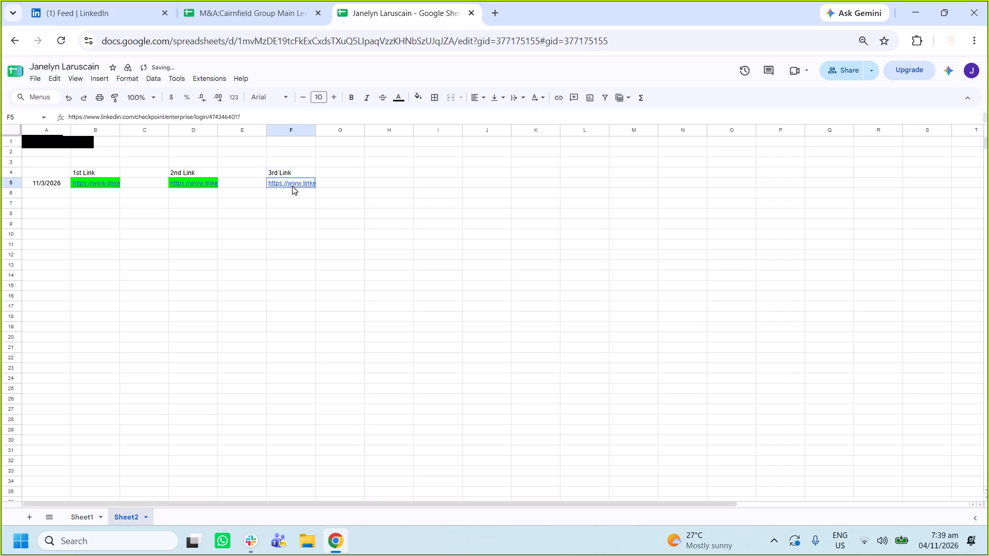
{"action": "left_click", "coordinate": [292, 183]}
{"action": "left_click", "coordinate": [314, 196]}
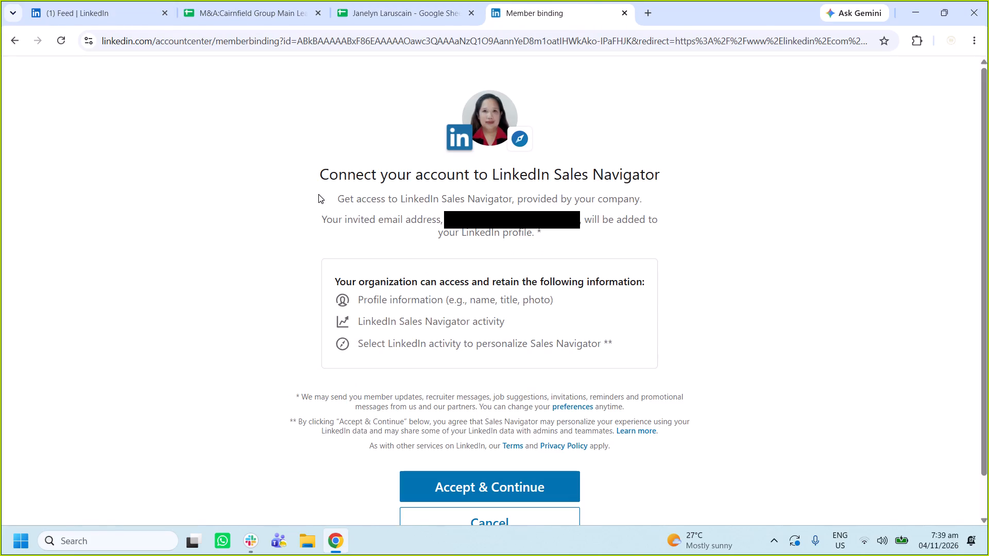
{"action": "left_click", "coordinate": [475, 484]}
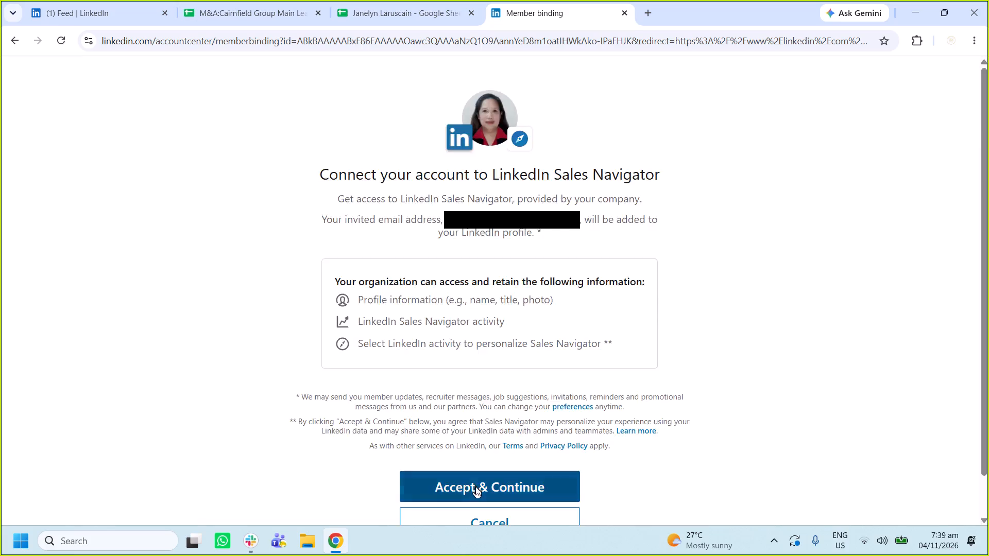
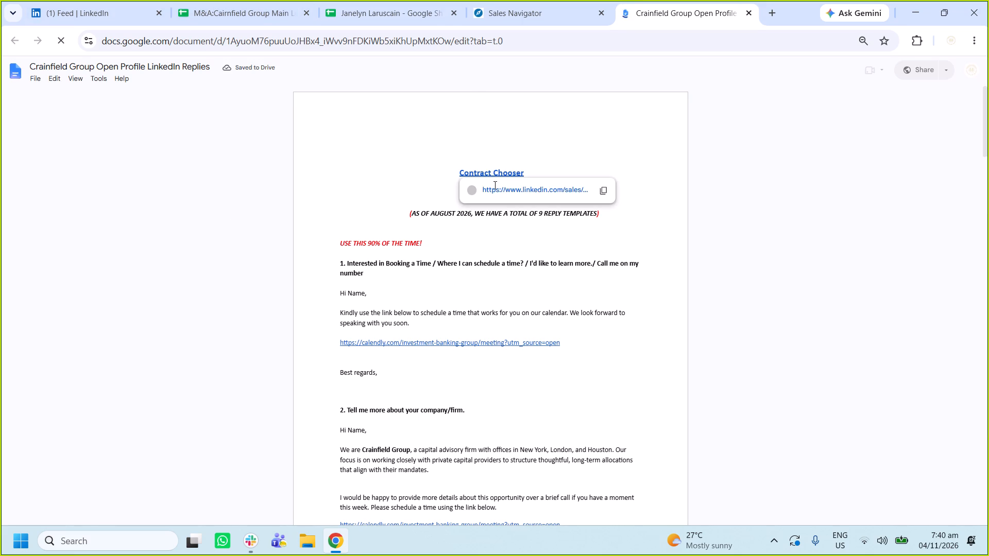
Open the Contract Chooser link from the Crainfield Group Open Profile LinkedIn Replies document.
{"action": "left_click", "coordinate": [494, 185]}
{"action": "left_click", "coordinate": [499, 191]}
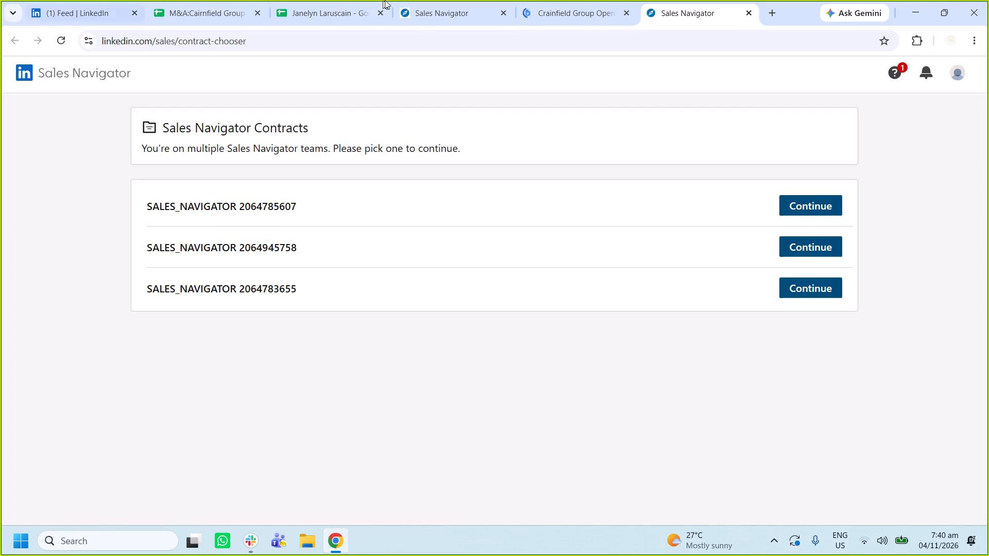
Complete the third contract's Sales Navigator onboarding, saving GE as an account, and dismiss the prompt to search for decision makers.
{"action": "left_click", "coordinate": [446, 12]}
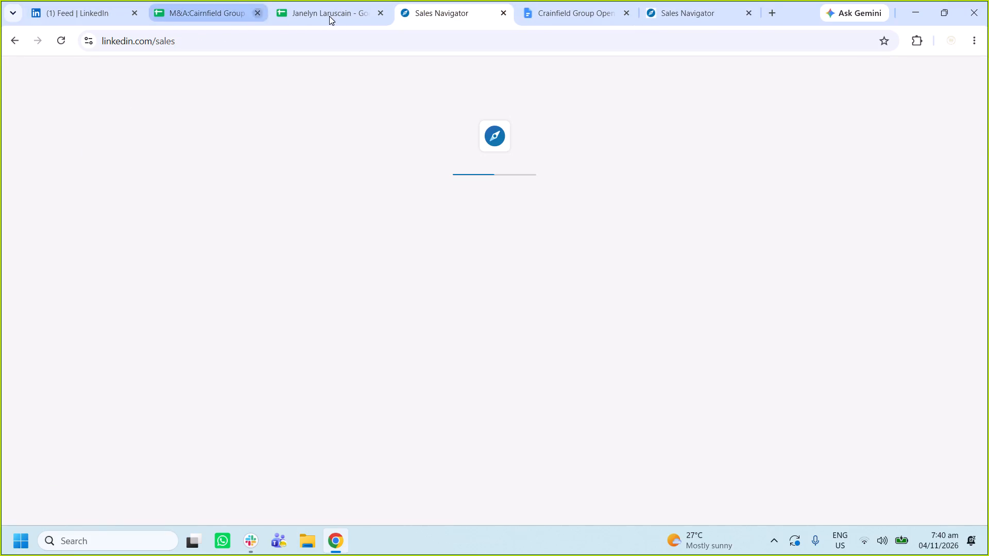
{"action": "left_click", "coordinate": [335, 14]}
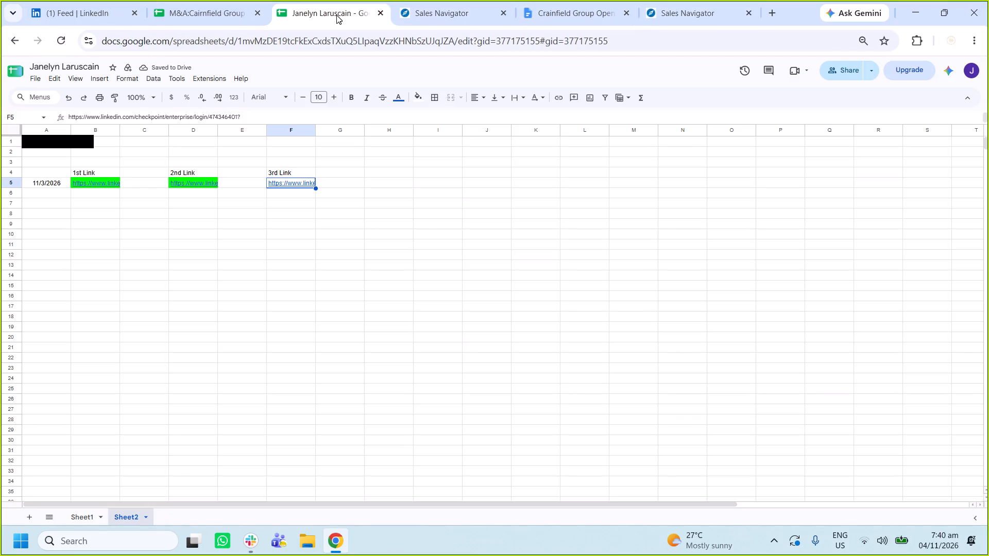
{"action": "left_click", "coordinate": [434, 11]}
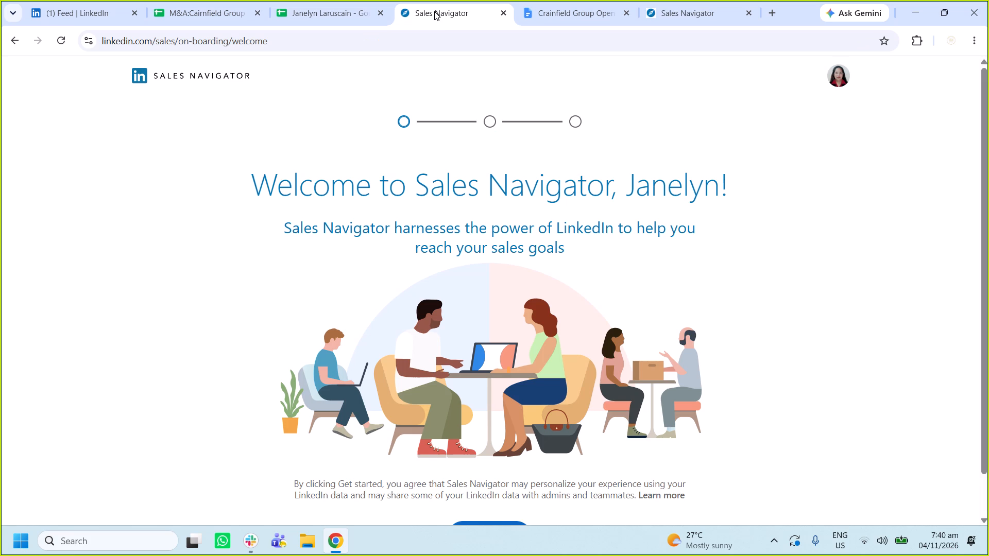
{"action": "scroll", "coordinate": [449, 29], "scroll_direction": "down", "scroll_amount": 6}
{"action": "scroll", "coordinate": [551, 337], "scroll_direction": "down", "scroll_amount": 5}
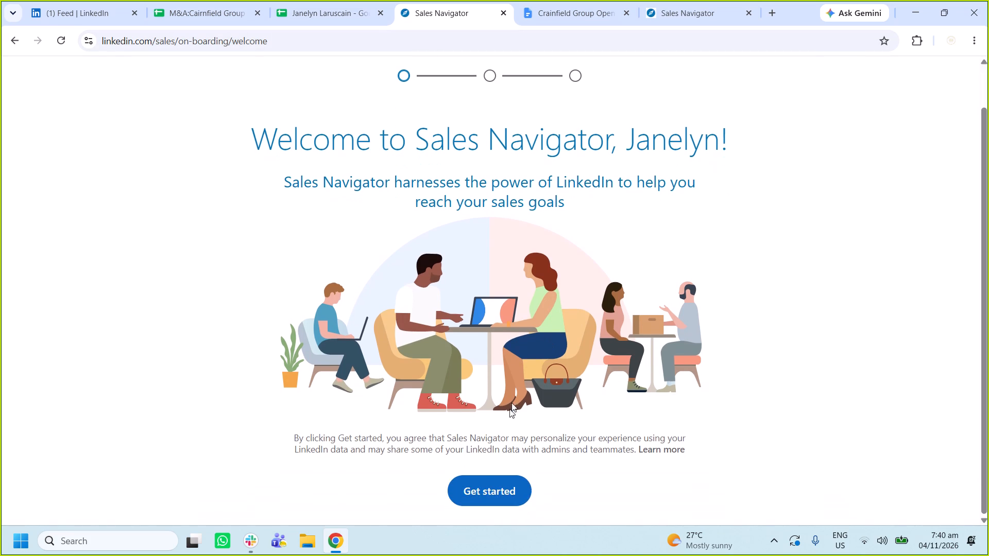
{"action": "left_click", "coordinate": [494, 513]}
{"action": "left_click", "coordinate": [493, 502]}
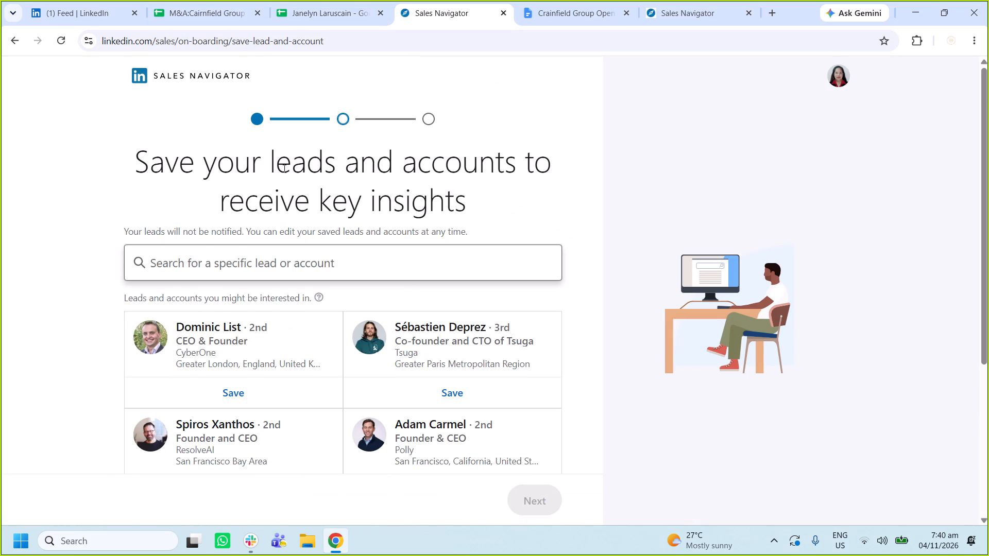
{"action": "scroll", "coordinate": [285, 168], "scroll_direction": "down", "scroll_amount": 9}
{"action": "left_click", "coordinate": [428, 299]}
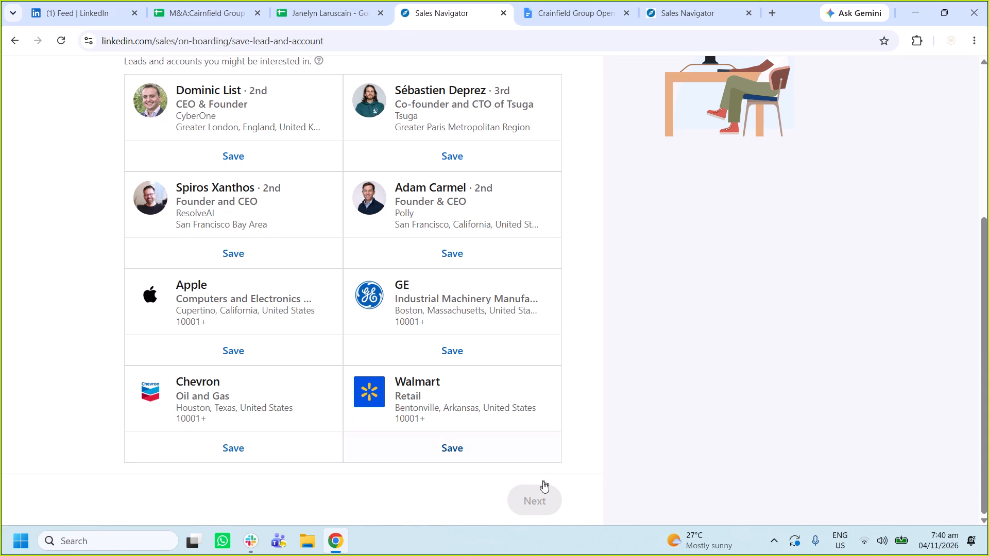
{"action": "left_click", "coordinate": [478, 355]}
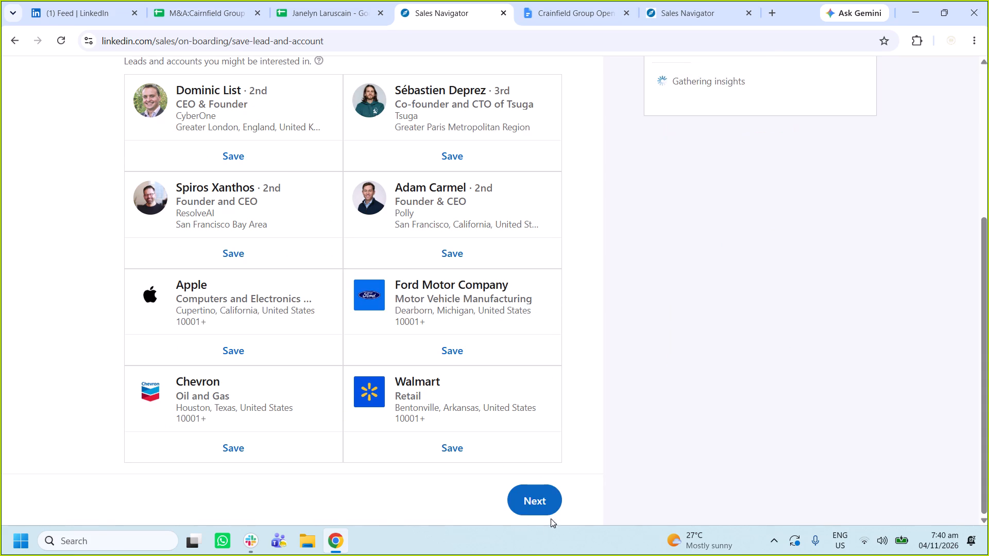
{"action": "left_click", "coordinate": [540, 506]}
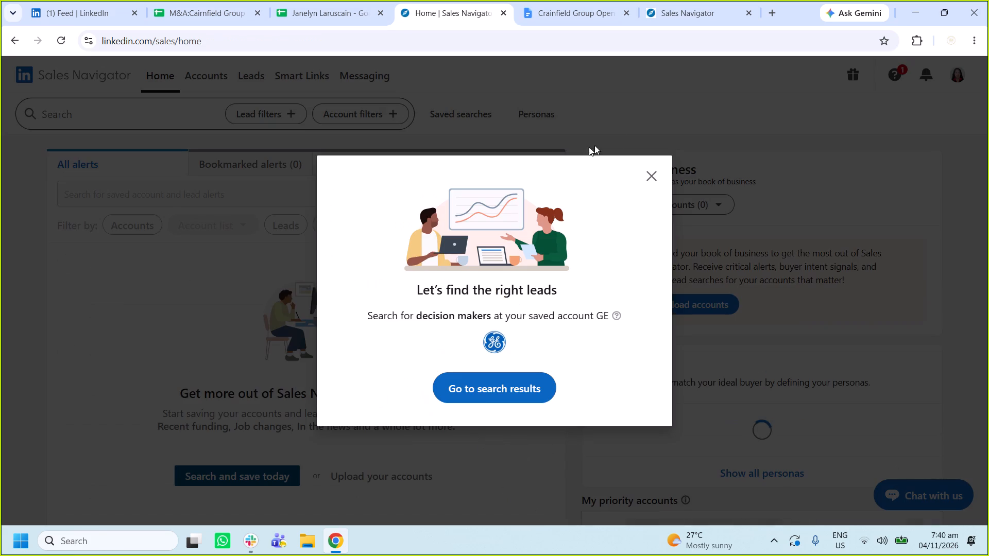
{"action": "left_click", "coordinate": [654, 175]}
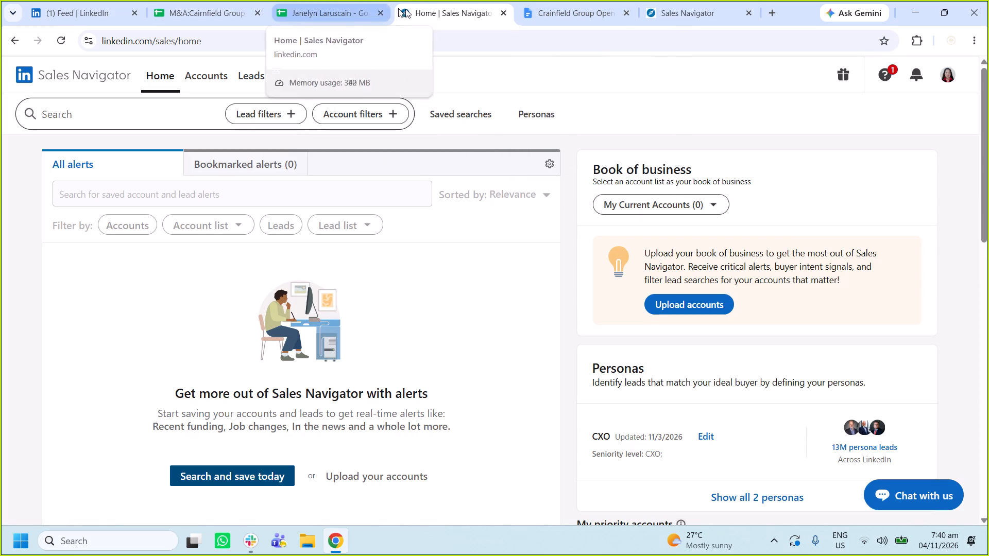
Close the Sales Navigator home page and fill the 3rd Link cell for 11/3/2026 in Sheet2 with bright green.
{"action": "left_click", "coordinate": [500, 12]}
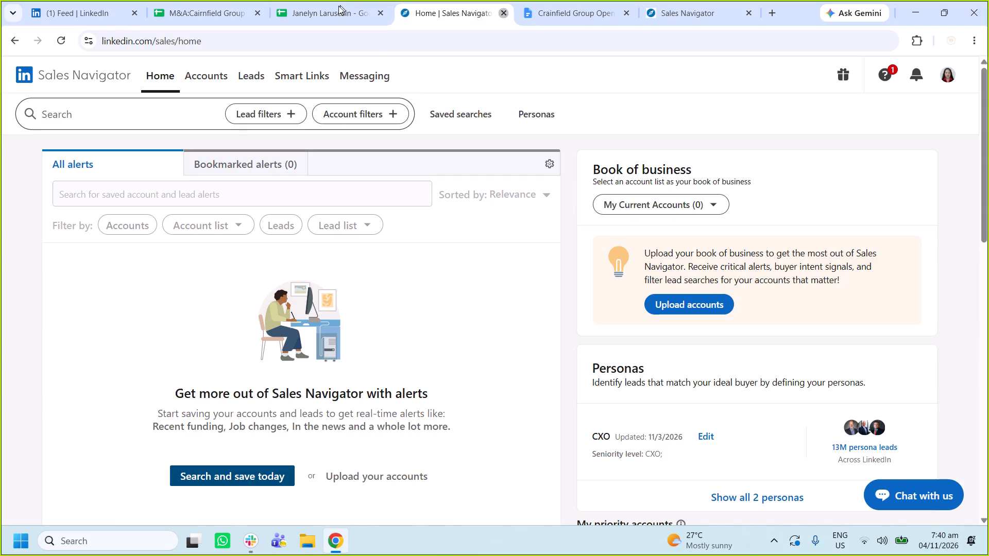
{"action": "left_click", "coordinate": [338, 6]}
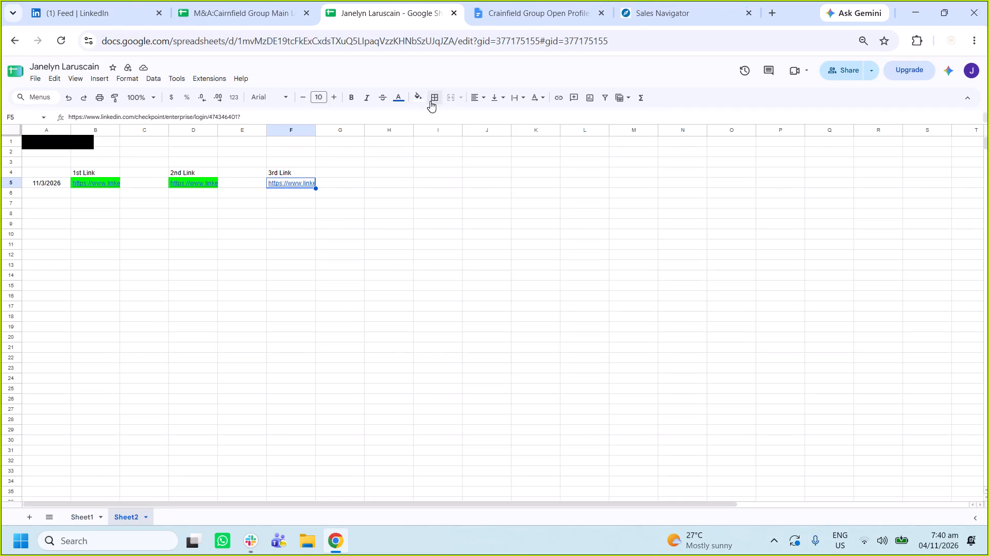
{"action": "left_click", "coordinate": [422, 97]}
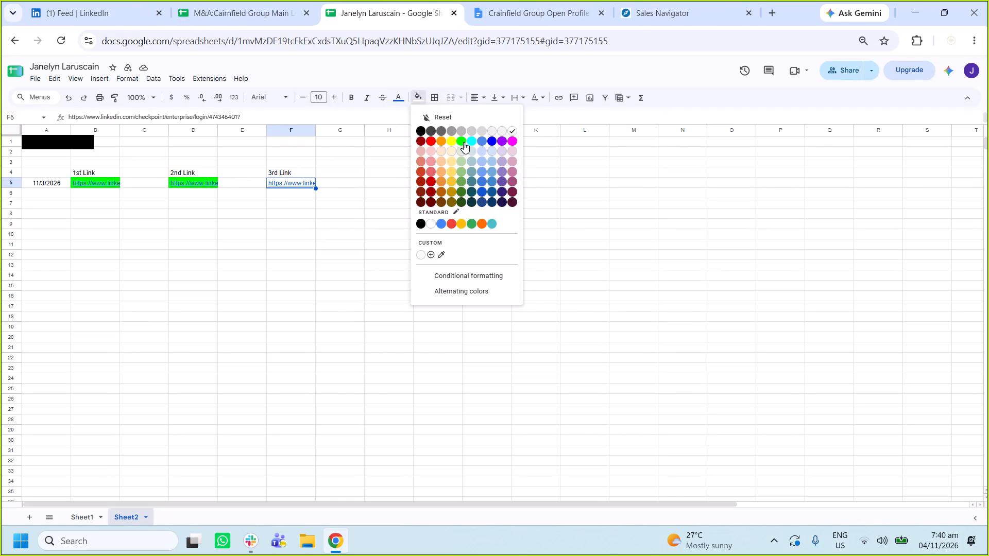
{"action": "left_click", "coordinate": [464, 142]}
{"action": "left_click", "coordinate": [257, 333]}
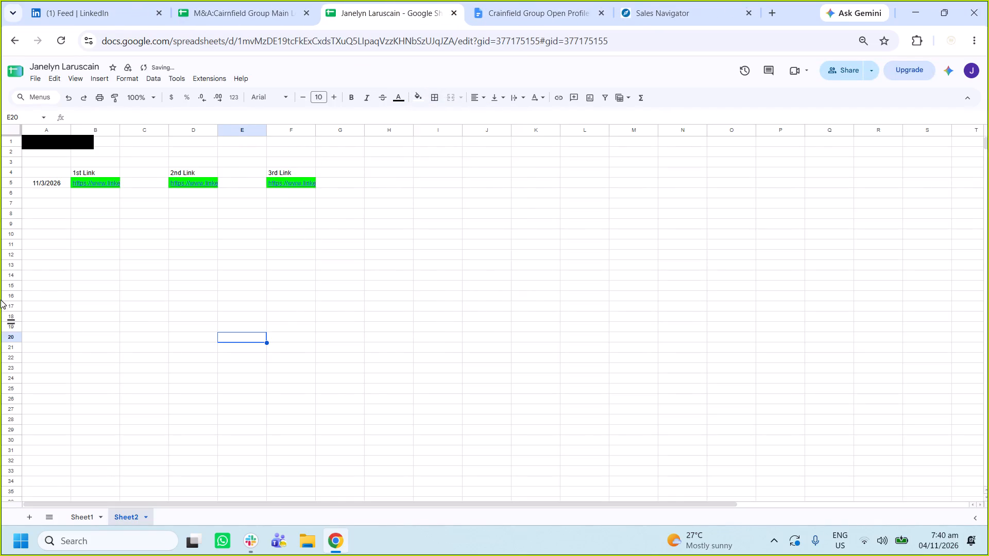
Select the 1st Link cell for 11/3/2026 in Sheet2.
{"action": "left_click", "coordinate": [78, 183]}
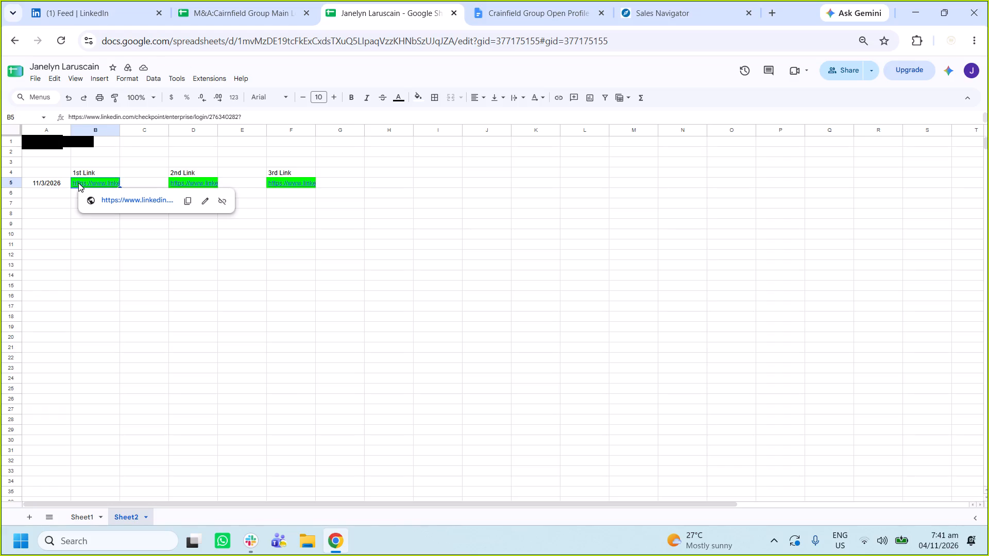
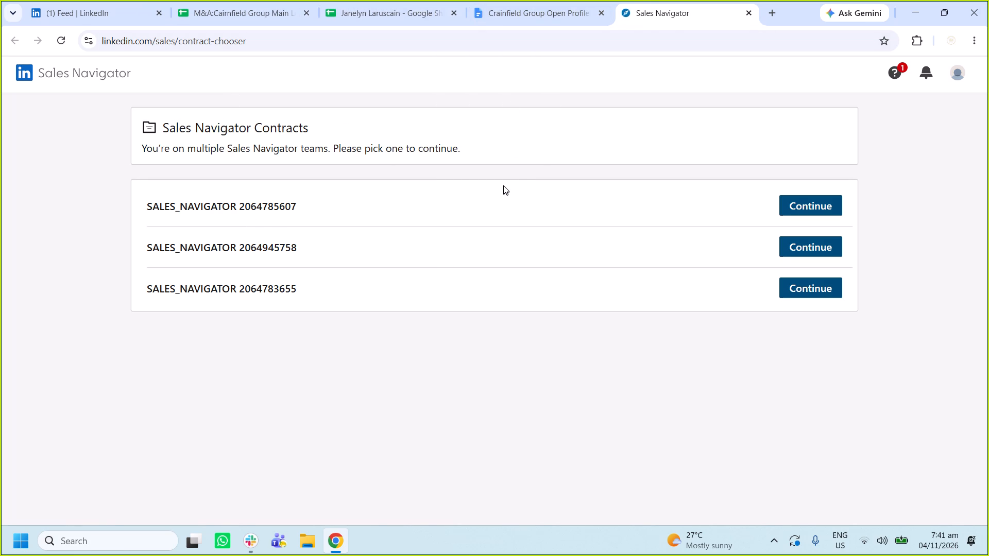
Copy the first listed Sales Navigator contract's number into cell C5 of Sheet2, beside the 1st Link for 11/3/2026.
{"action": "left_click_drag", "start_coordinate": [242, 203], "coordinate": [246, 203]}
{"action": "left_click_drag", "start_coordinate": [246, 203], "coordinate": [323, 214]}
{"action": "left_click_drag", "start_coordinate": [237, 204], "coordinate": [317, 211]}
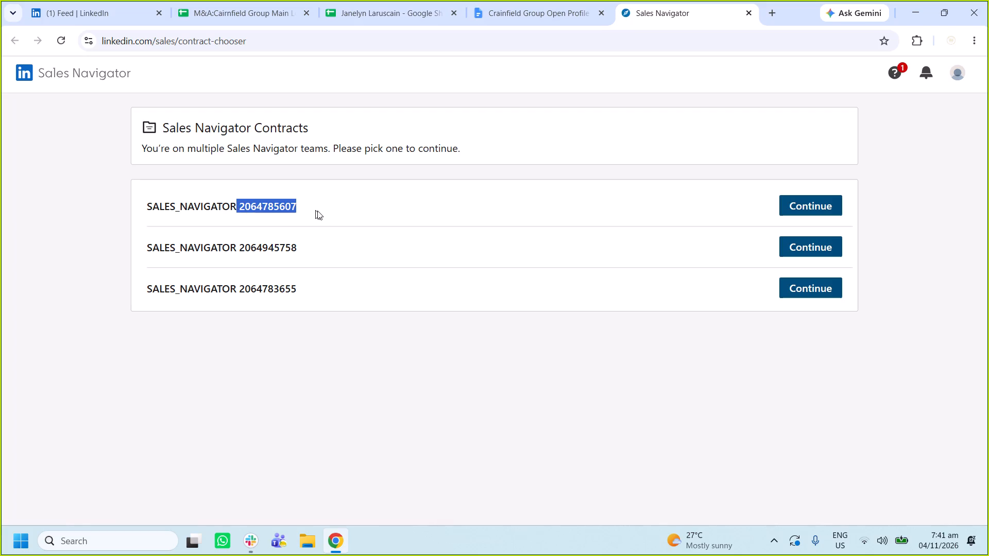
{"action": "left_click_drag", "start_coordinate": [317, 211], "coordinate": [323, 211]}
{"action": "key", "text": "ctrl+c"}
{"action": "left_click", "coordinate": [403, 24]}
{"action": "left_click", "coordinate": [141, 183]}
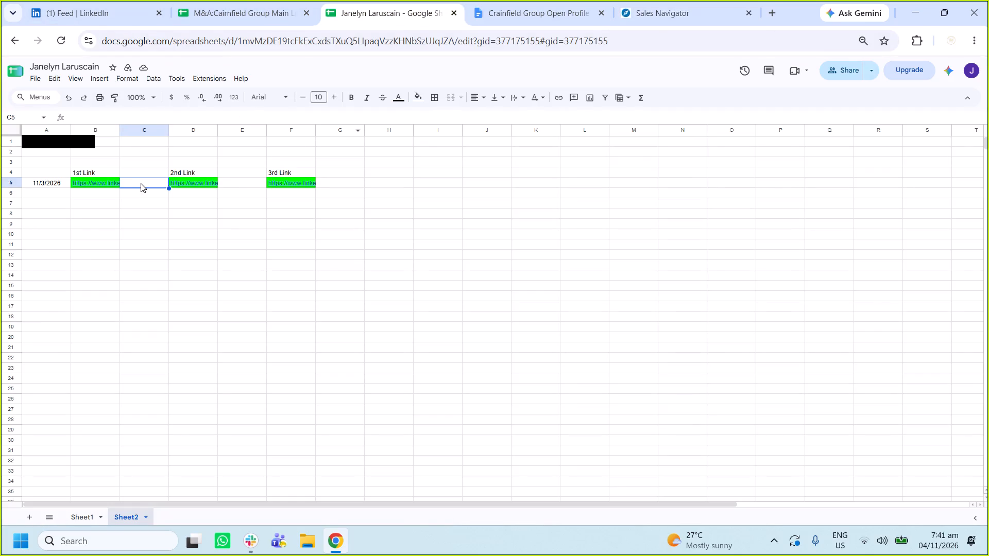
{"action": "key", "text": "ctrl+v"}
{"action": "left_click", "coordinate": [236, 275]}
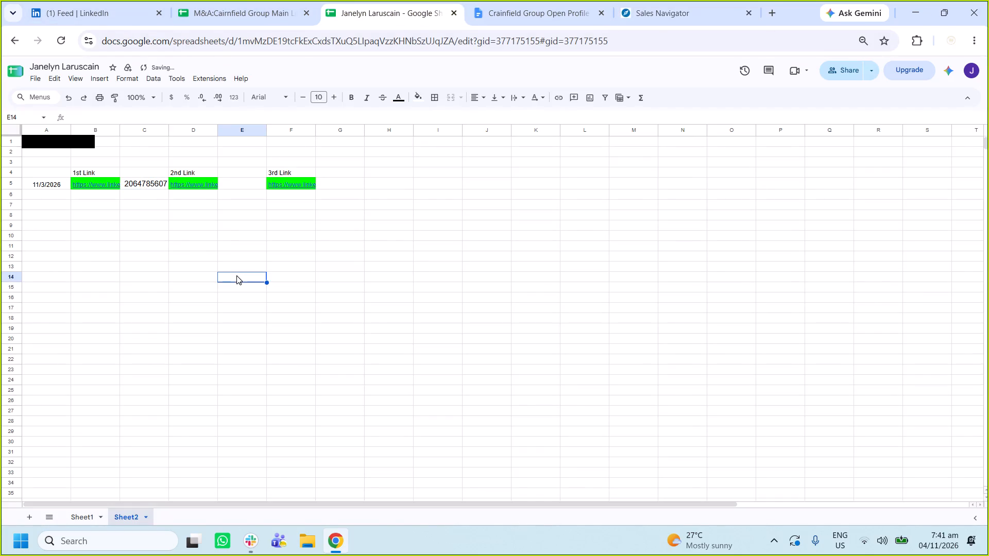
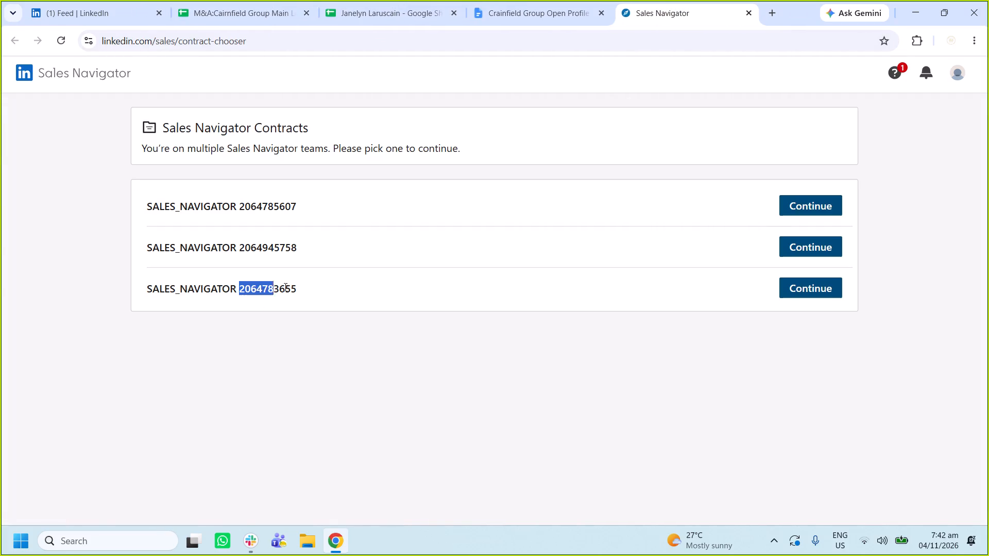
Copy the third listed Sales Navigator contract's number into cell E5 of Sheet2, beside the 2nd Link for 11/3/2026.
{"action": "left_click_drag", "start_coordinate": [288, 287], "coordinate": [303, 287]}
{"action": "key", "text": "ctrl+c"}
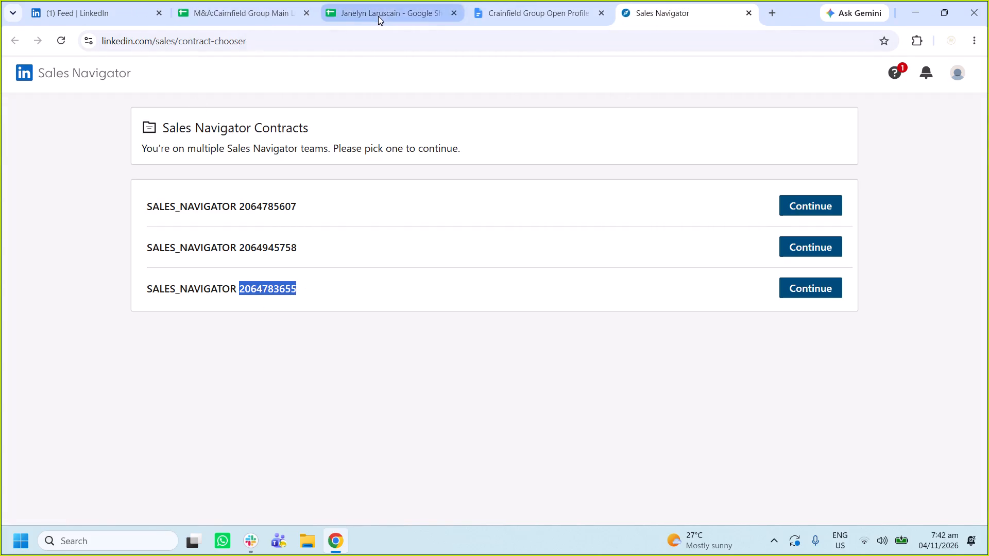
{"action": "left_click", "coordinate": [378, 16]}
{"action": "left_click", "coordinate": [236, 188]}
{"action": "key", "text": "ctrl+v"}
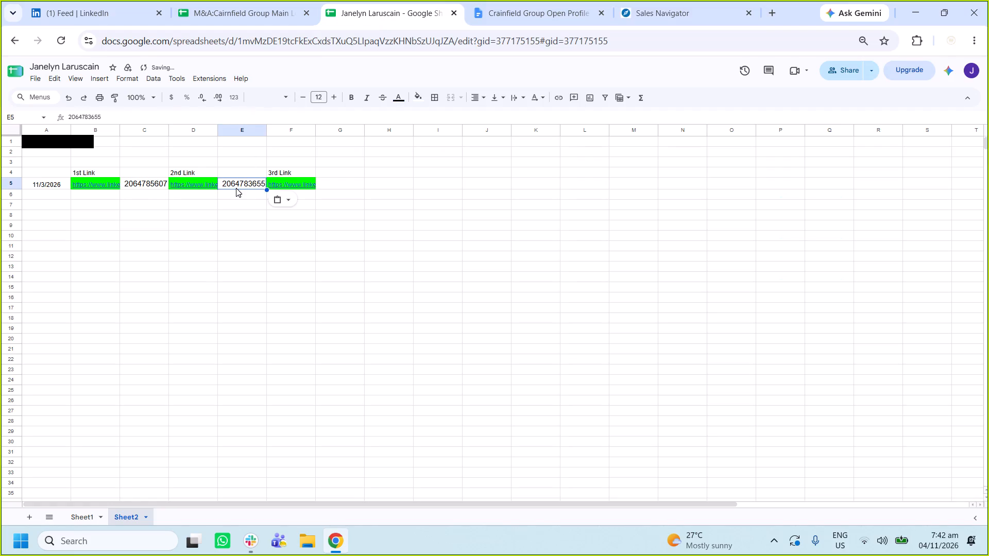
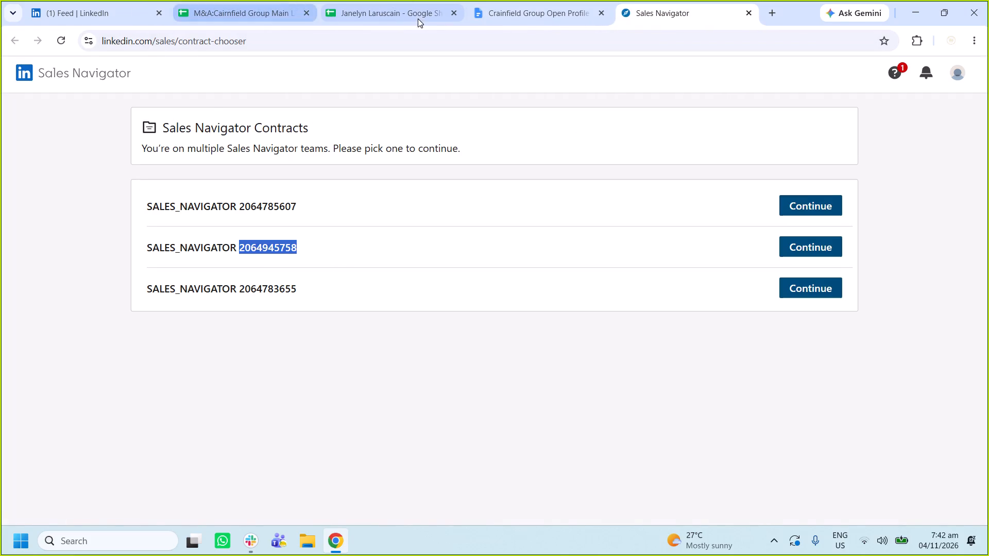
Paste the copied number of the second listed Sales Navigator contract into cell G5 of Sheet2, beside the 3rd Link for 11/3/2026.
{"action": "left_click", "coordinate": [387, 11]}
{"action": "left_click", "coordinate": [351, 179]}
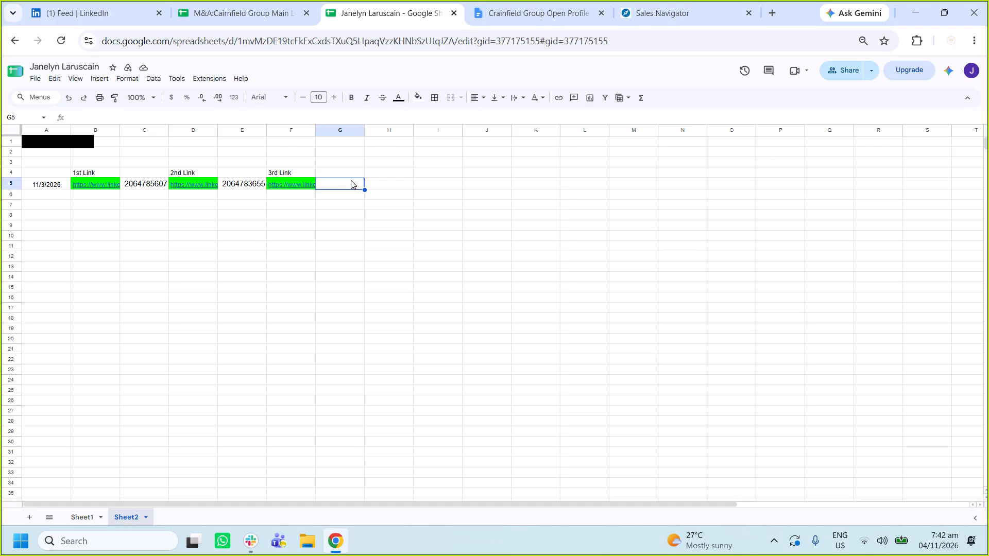
{"action": "key", "text": "ctrl+v"}
{"action": "left_click", "coordinate": [425, 250]}
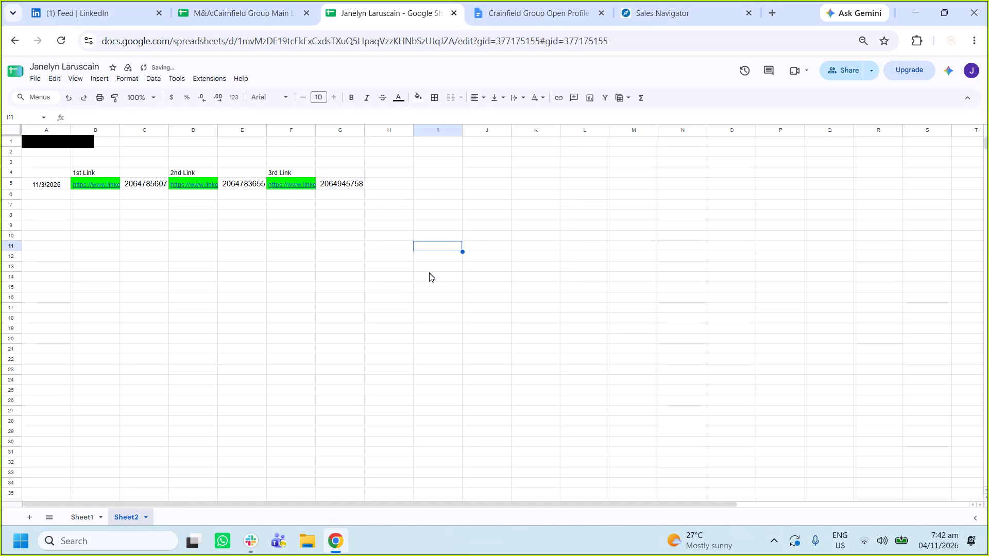
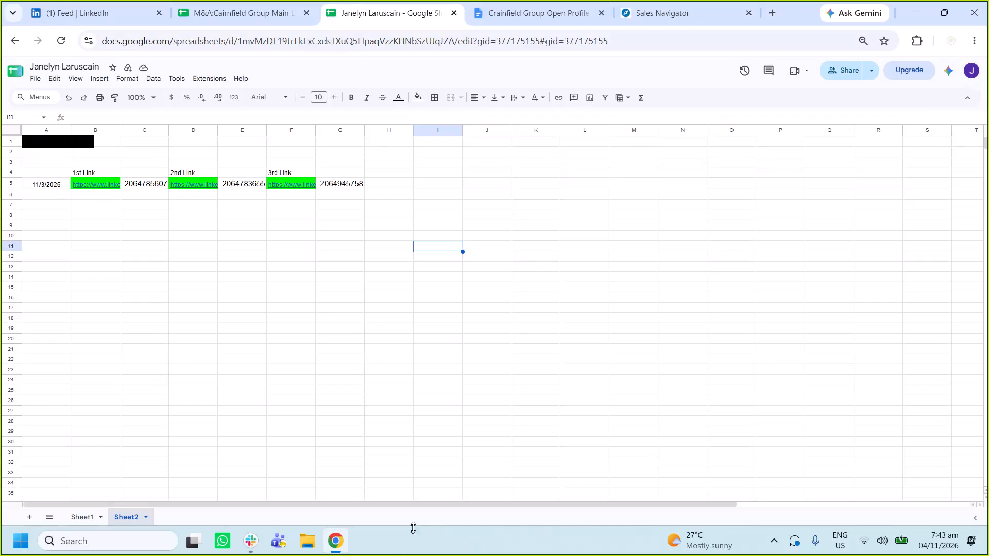
Switch from the spreadsheet to Slack.
{"action": "left_click", "coordinate": [253, 542]}
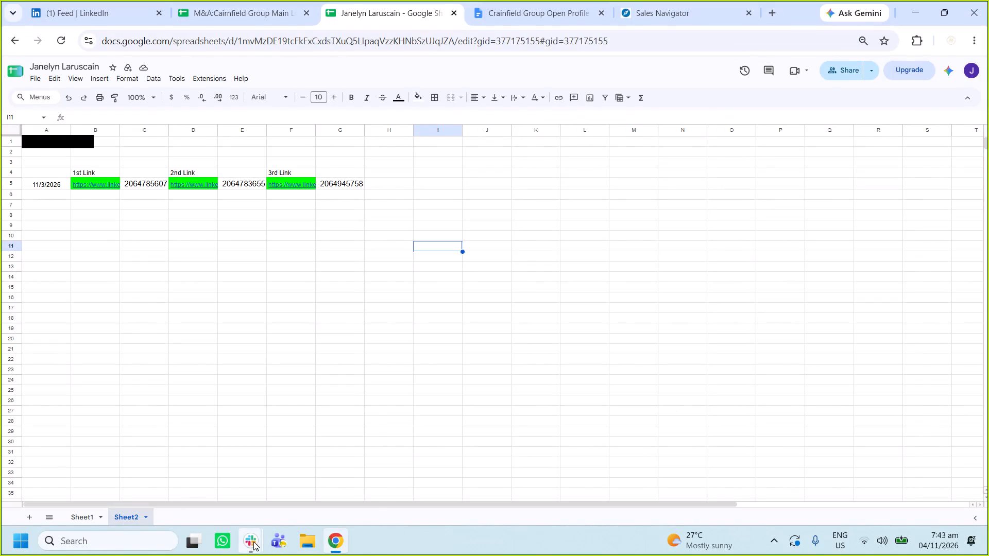
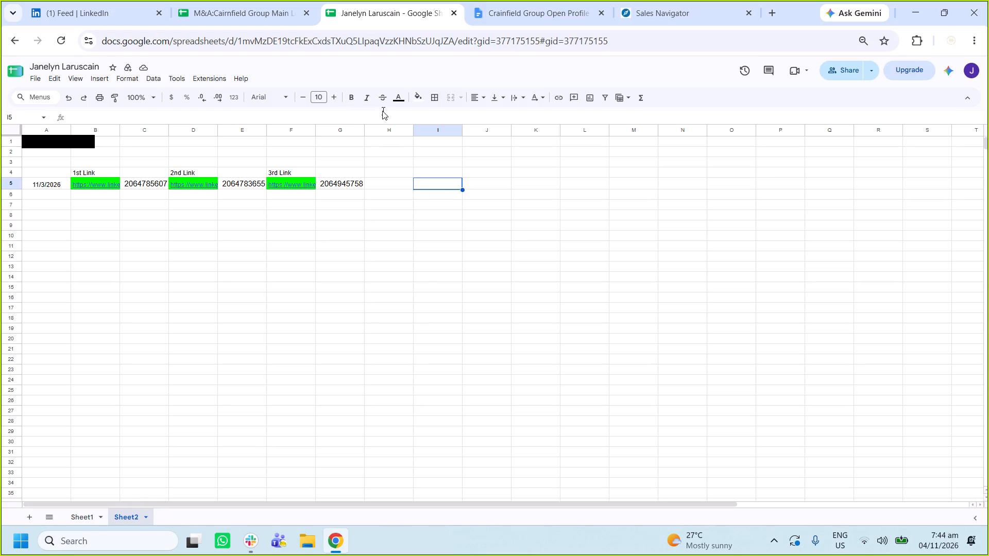
Start a colour key beside the links in Sheet2 by filling cell I5 green and cell I7 blue.
{"action": "left_click", "coordinate": [420, 99]}
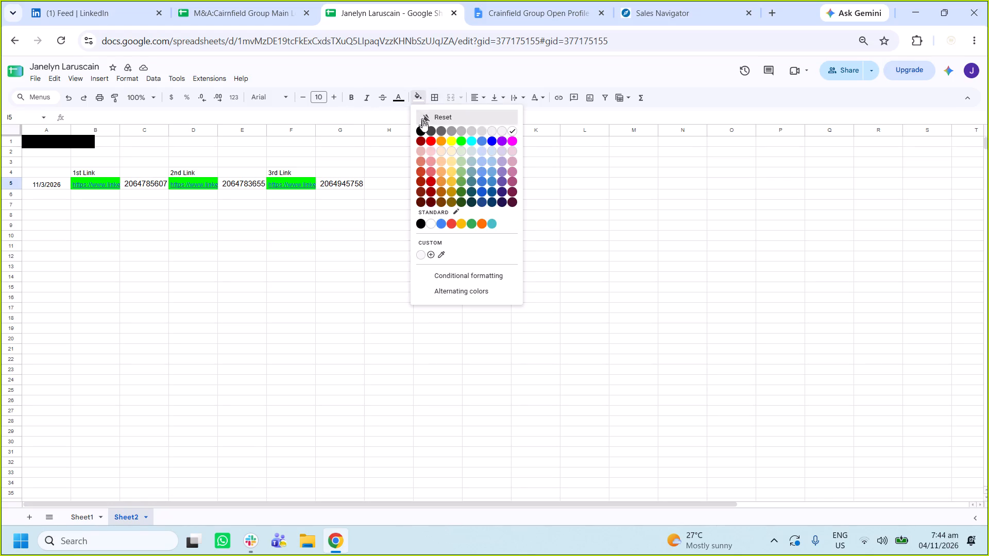
{"action": "left_click", "coordinate": [461, 139]}
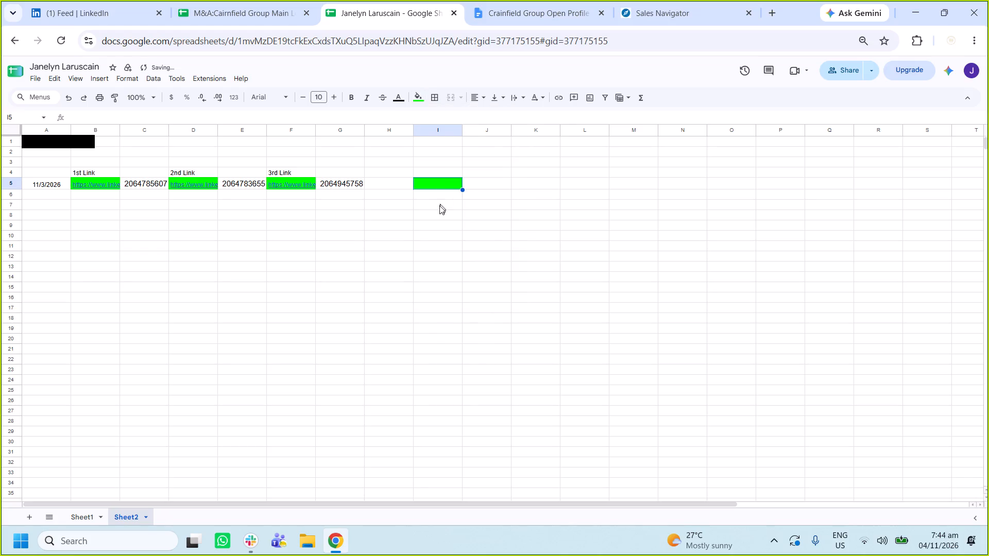
{"action": "left_click", "coordinate": [442, 201]}
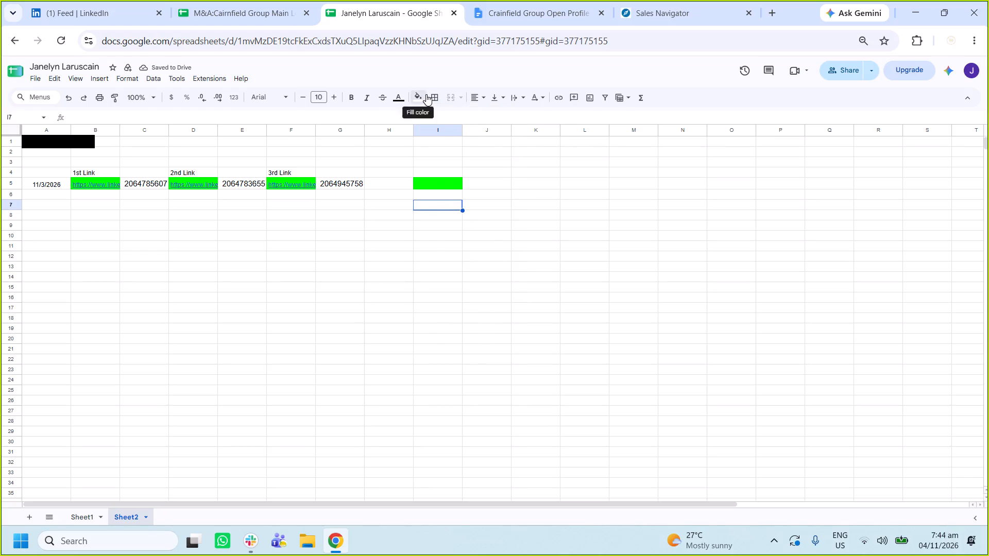
{"action": "left_click", "coordinate": [426, 94]}
{"action": "left_click", "coordinate": [493, 141]}
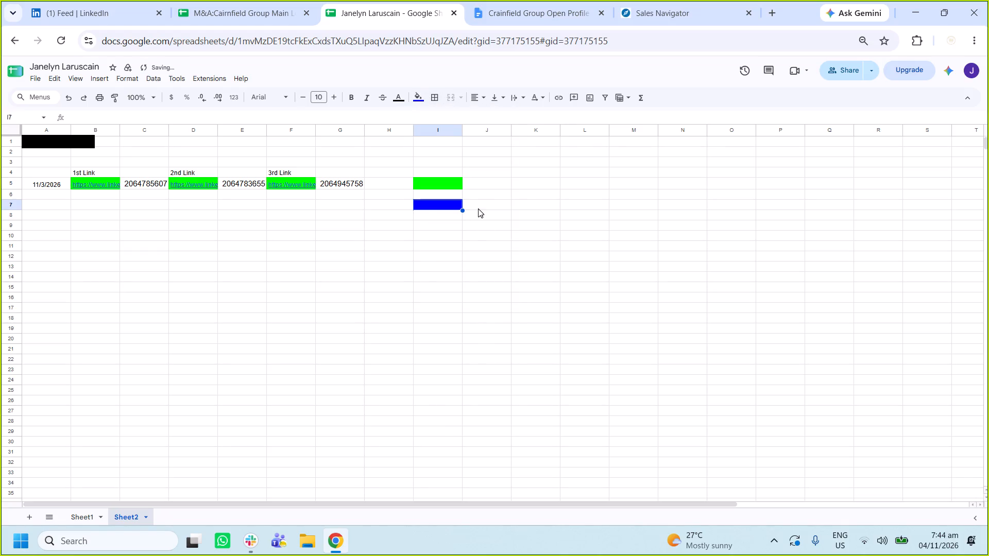
Label the green key cell "approved" in J5 and the blue key cell "premature" in J7.
{"action": "left_click", "coordinate": [496, 179]}
{"action": "type", "text": "approce"}
{"action": "key", "text": "BackSpace"}
{"action": "key", "text": "BackSpace"}
{"action": "key", "text": "c"}
{"action": "key", "text": "BackSpace"}
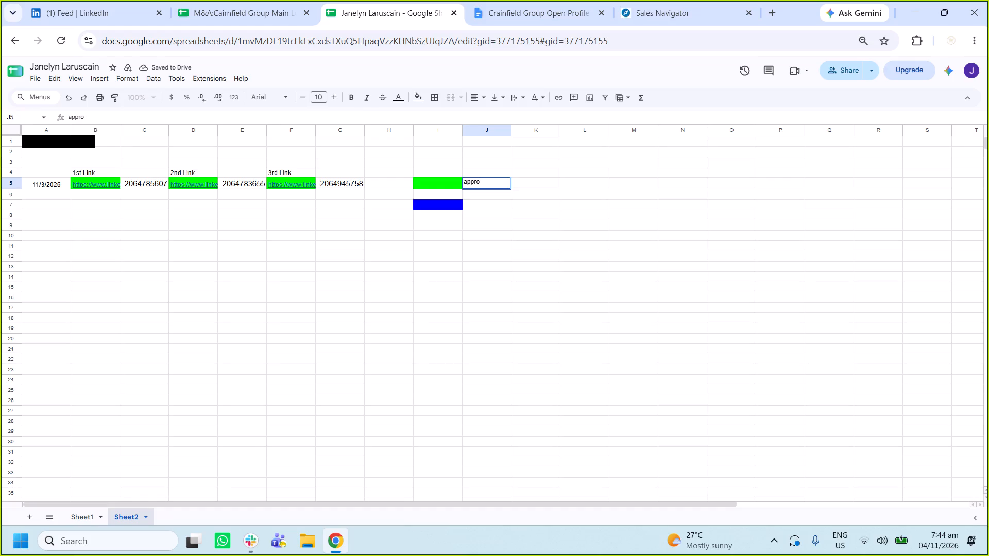
{"action": "type", "text": "ved"}
{"action": "key", "text": "Return"}
{"action": "key", "text": "Return"}
{"action": "key", "text": "Return"}
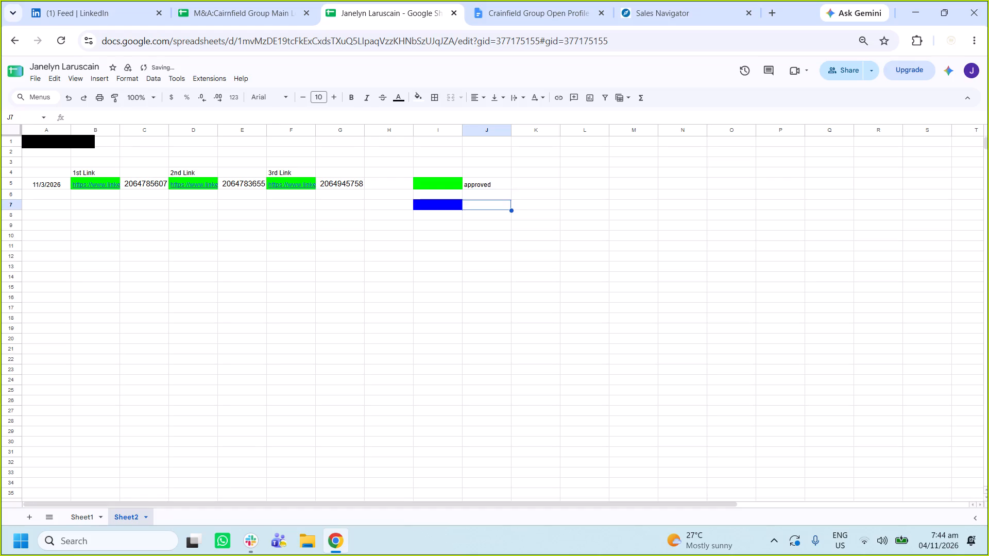
{"action": "type", "text": "premat"}
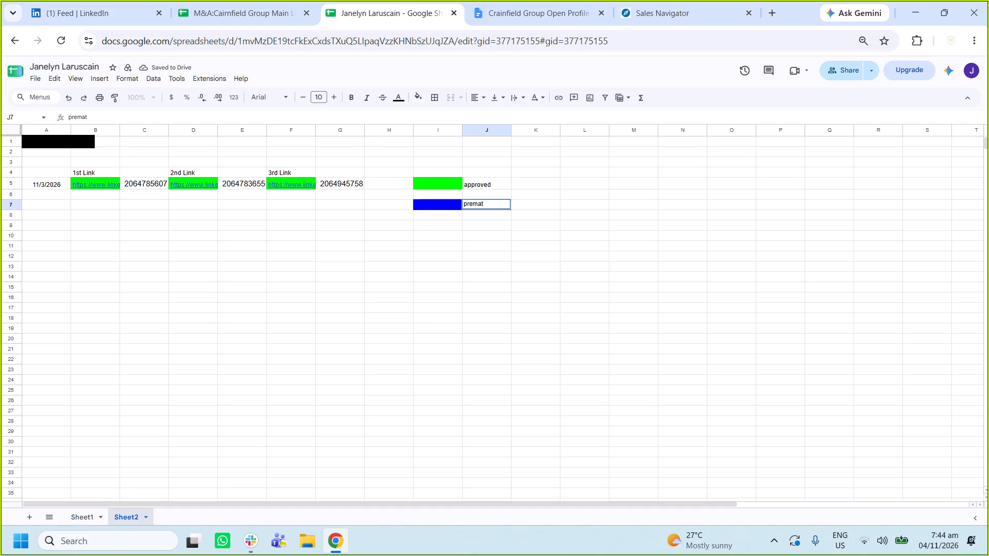
{"action": "type", "text": "ure"}
{"action": "key", "text": "Return"}
Add a red key entry by filling I9 red and entering "expired / activation error" in J9.
{"action": "key", "text": "Down"}
{"action": "key", "text": "Left"}
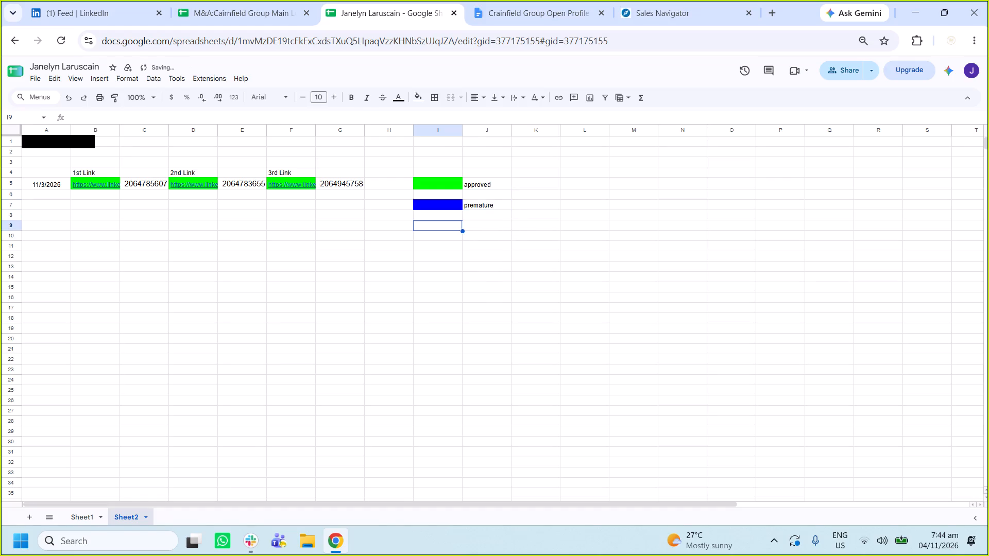
{"action": "left_click", "coordinate": [421, 101]}
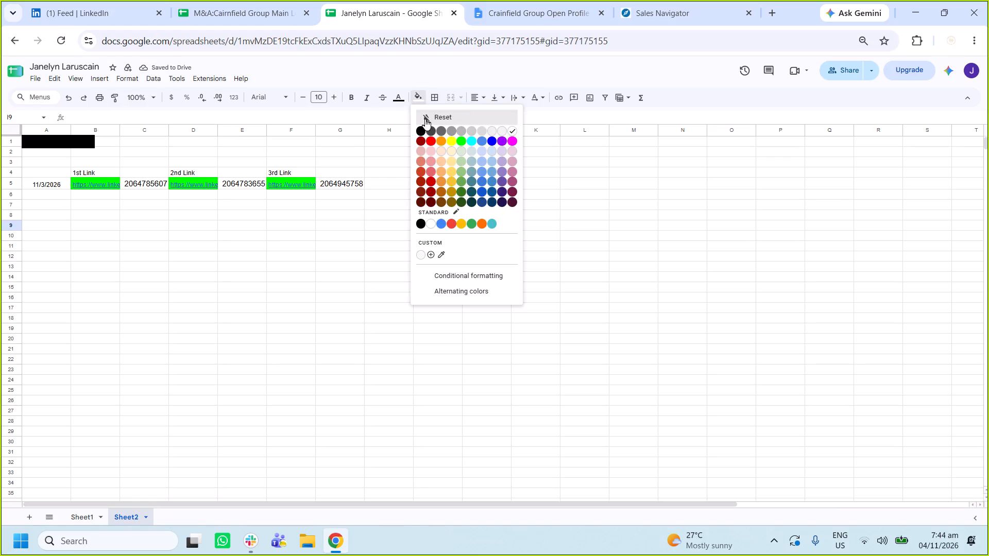
{"action": "left_click", "coordinate": [432, 139]}
{"action": "left_click", "coordinate": [449, 270]}
{"action": "left_click", "coordinate": [489, 223]}
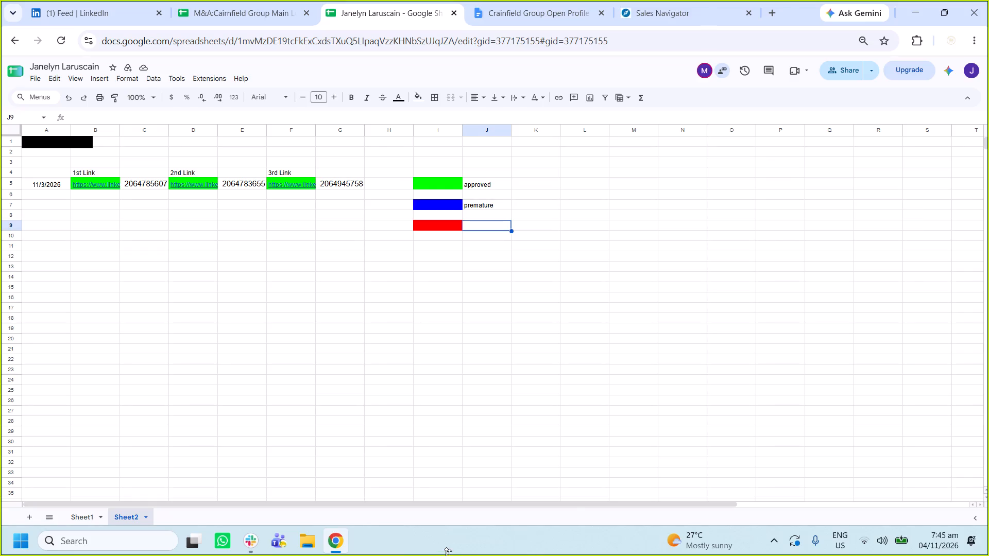
{"action": "left_click", "coordinate": [379, 370]}
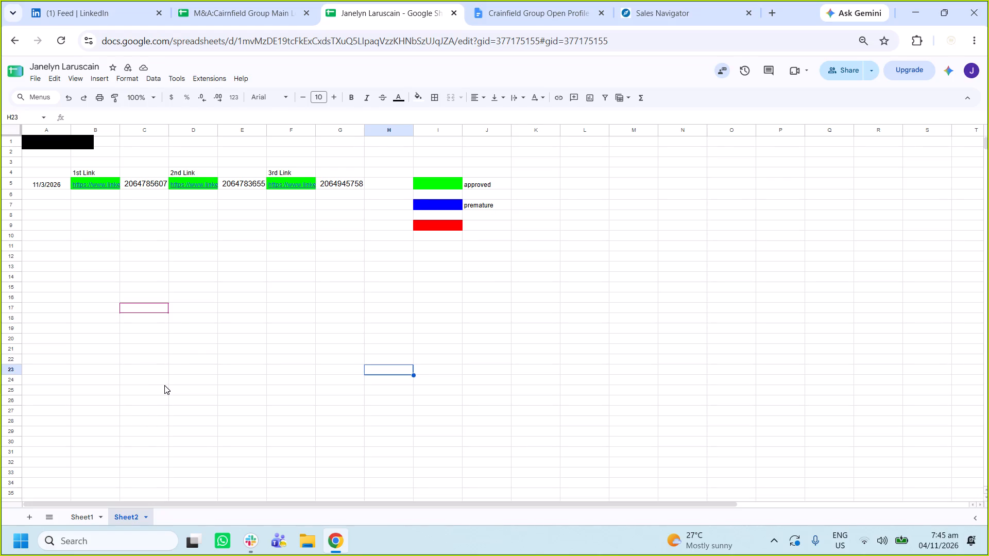
{"action": "left_click", "coordinate": [479, 224]}
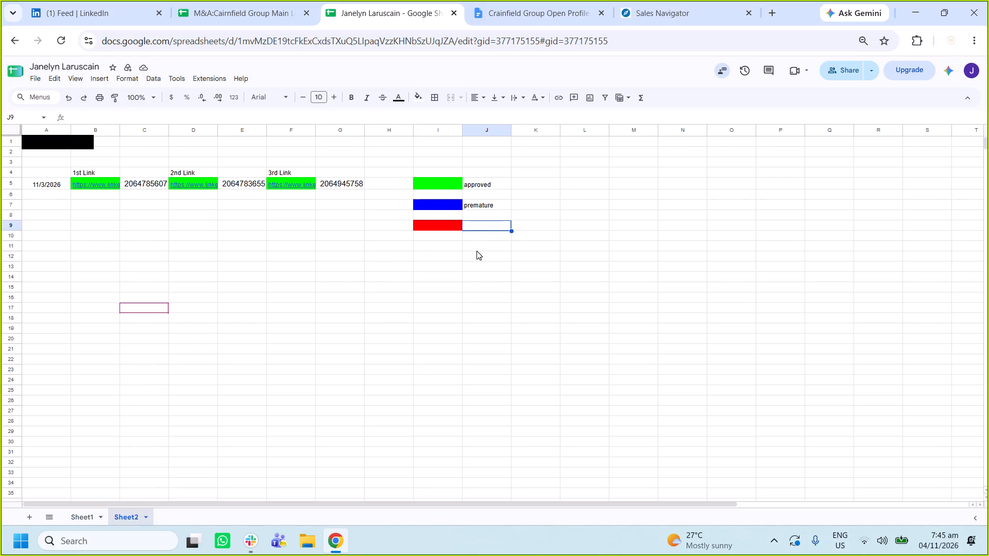
{"action": "type", "text": "expire"}
{"action": "type", "text": "d"}
{"action": "key", "text": "space"}
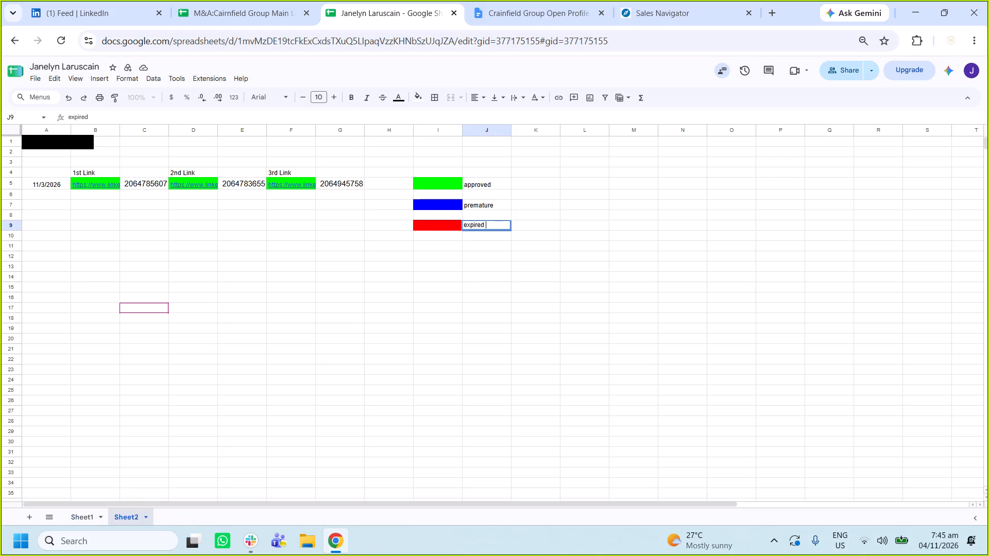
{"action": "type", "text": "/ activation error"}
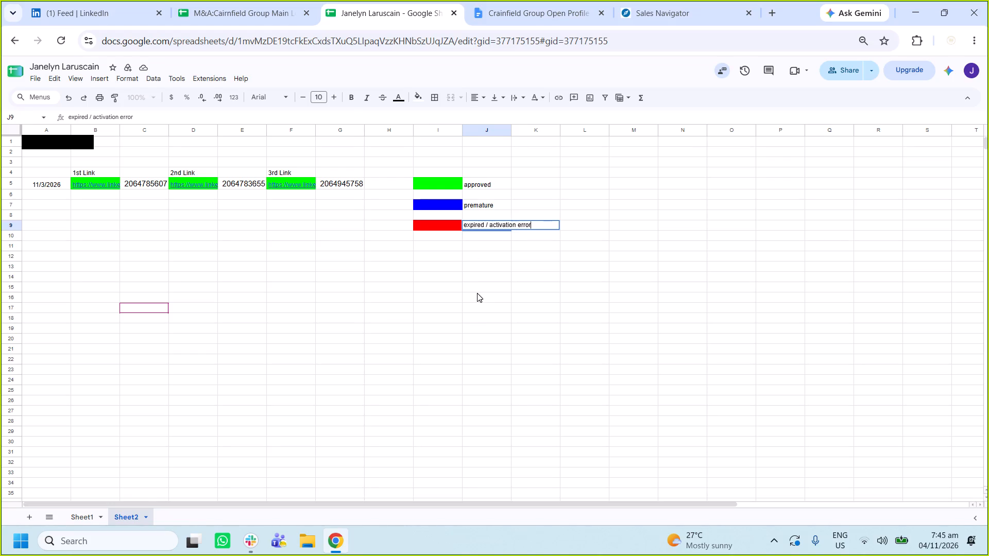
{"action": "left_click", "coordinate": [478, 292]}
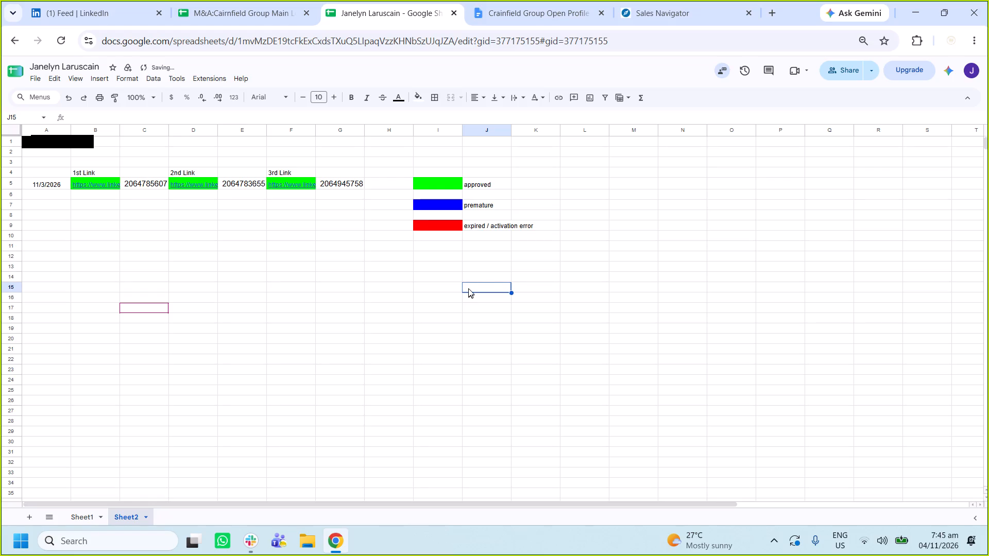
Widen column J so that the longest colour key label fits inside it.
{"action": "left_click_drag", "start_coordinate": [511, 130], "coordinate": [541, 134]}
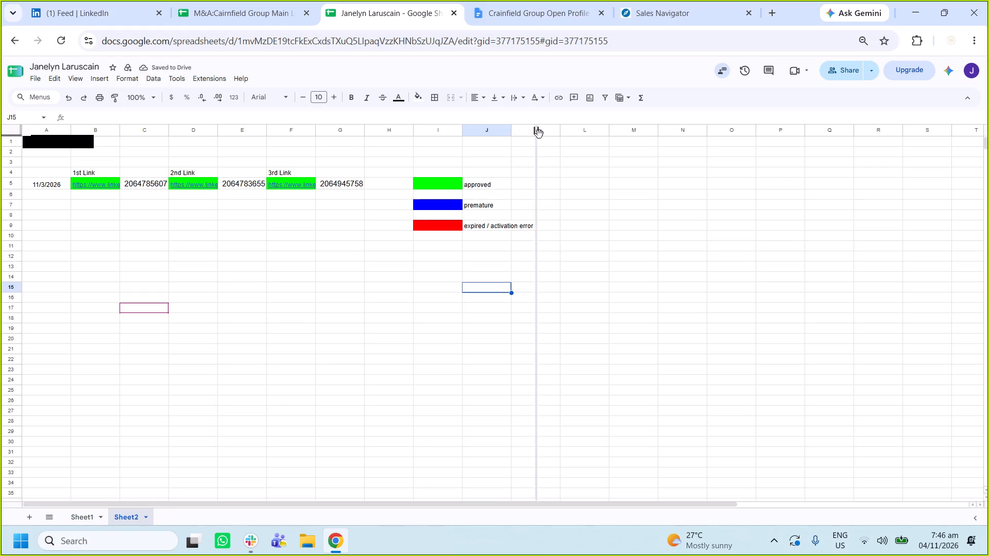
{"action": "left_click_drag", "start_coordinate": [541, 134], "coordinate": [560, 135]}
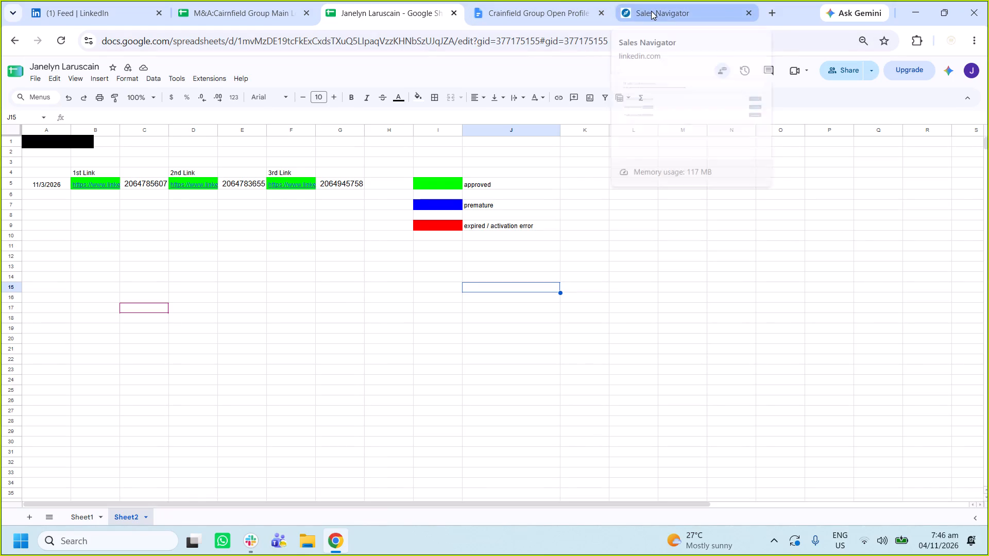
Switch from the spreadsheet to Slack.
{"action": "left_click", "coordinate": [252, 540]}
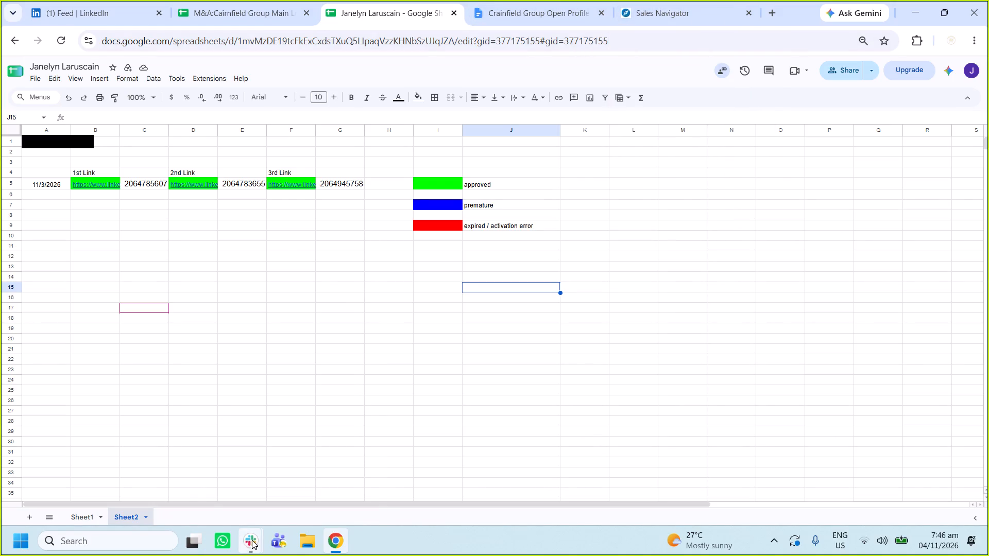
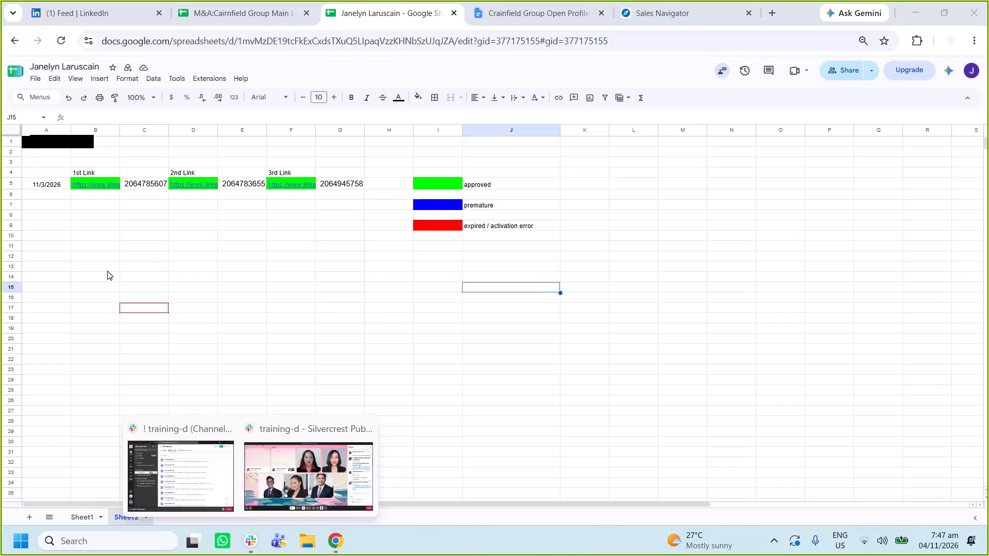
In the Main Leads Sheet's Contract Activation sheet, enter 3 as the current contracts count in C4.
{"action": "left_click", "coordinate": [223, 13]}
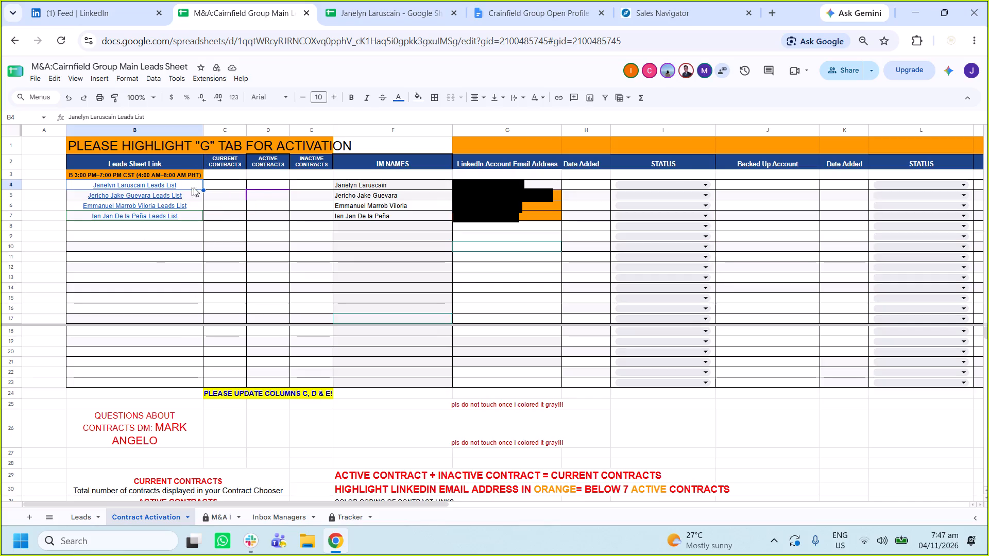
{"action": "left_click", "coordinate": [219, 186]}
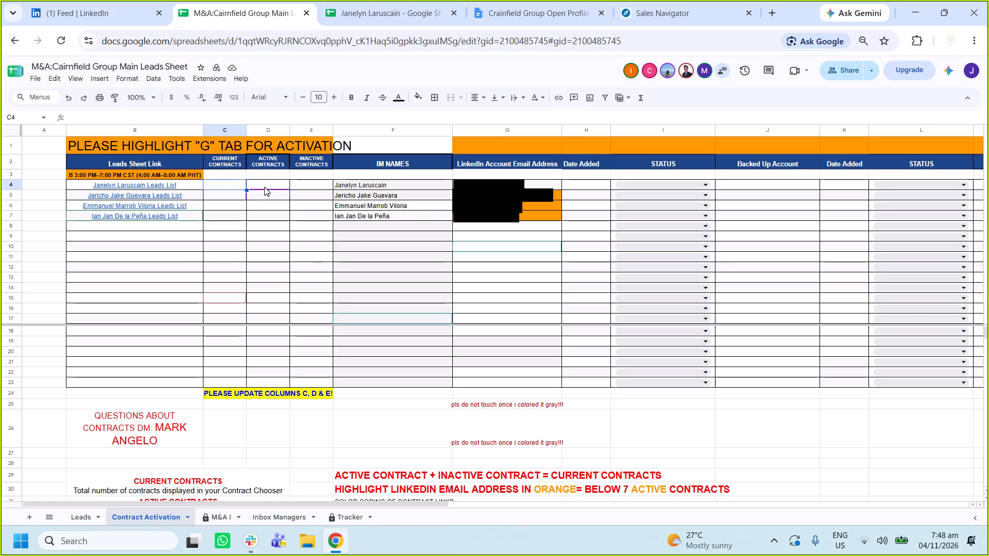
{"action": "left_click", "coordinate": [210, 185]}
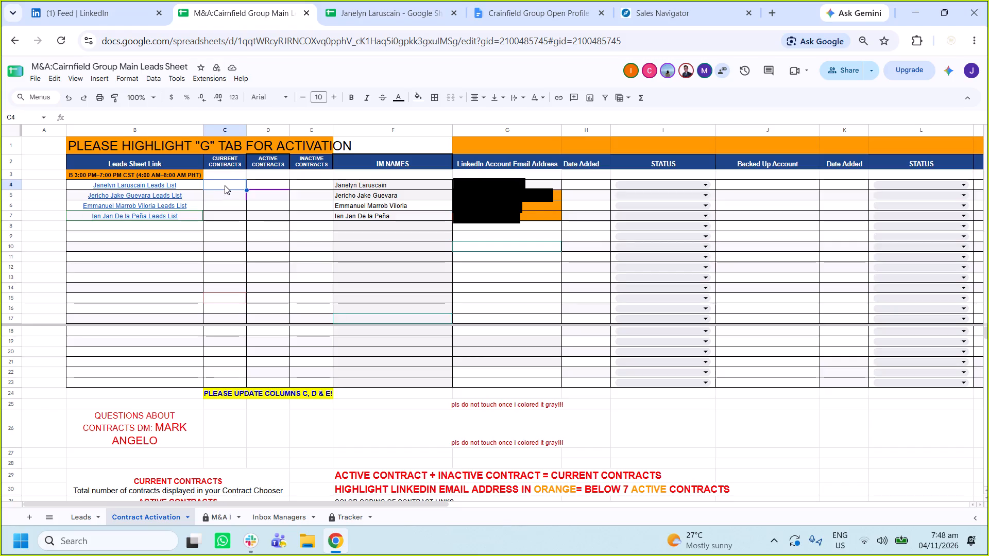
{"action": "left_click", "coordinate": [226, 185]}
{"action": "key", "text": "3"}
{"action": "key", "text": "Right"}
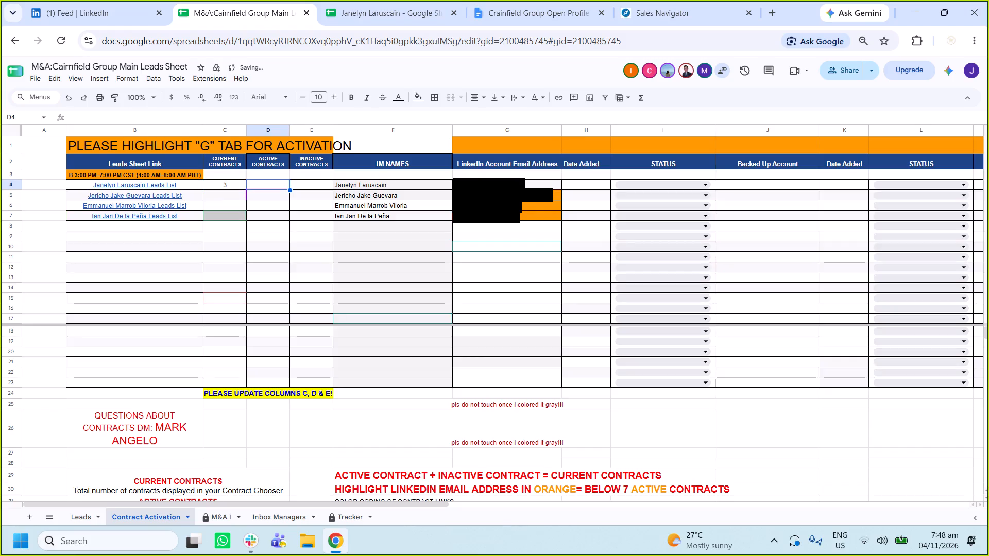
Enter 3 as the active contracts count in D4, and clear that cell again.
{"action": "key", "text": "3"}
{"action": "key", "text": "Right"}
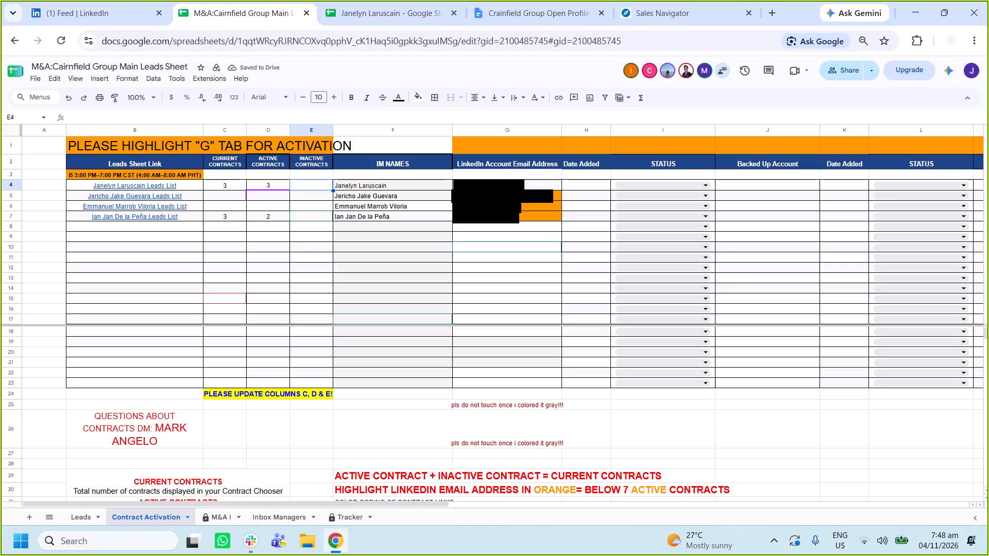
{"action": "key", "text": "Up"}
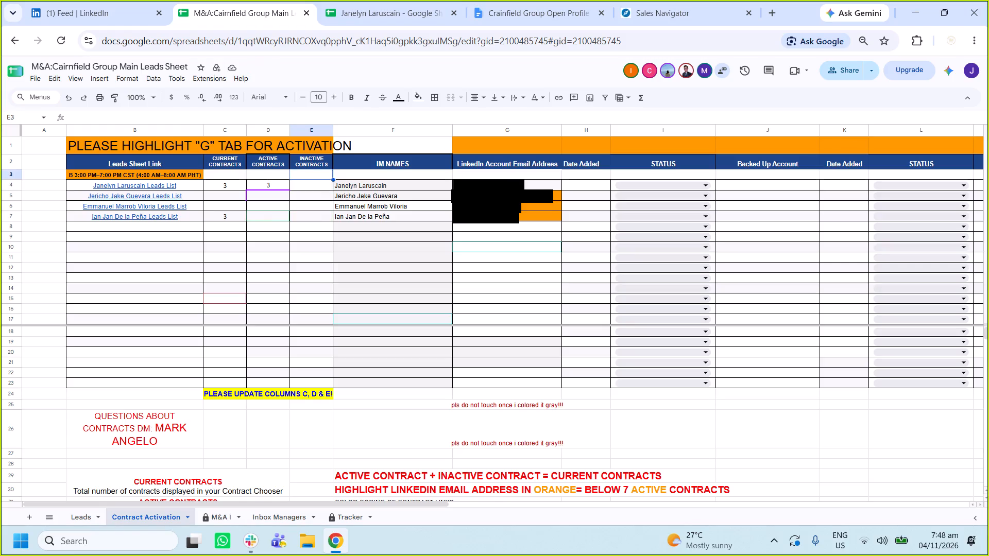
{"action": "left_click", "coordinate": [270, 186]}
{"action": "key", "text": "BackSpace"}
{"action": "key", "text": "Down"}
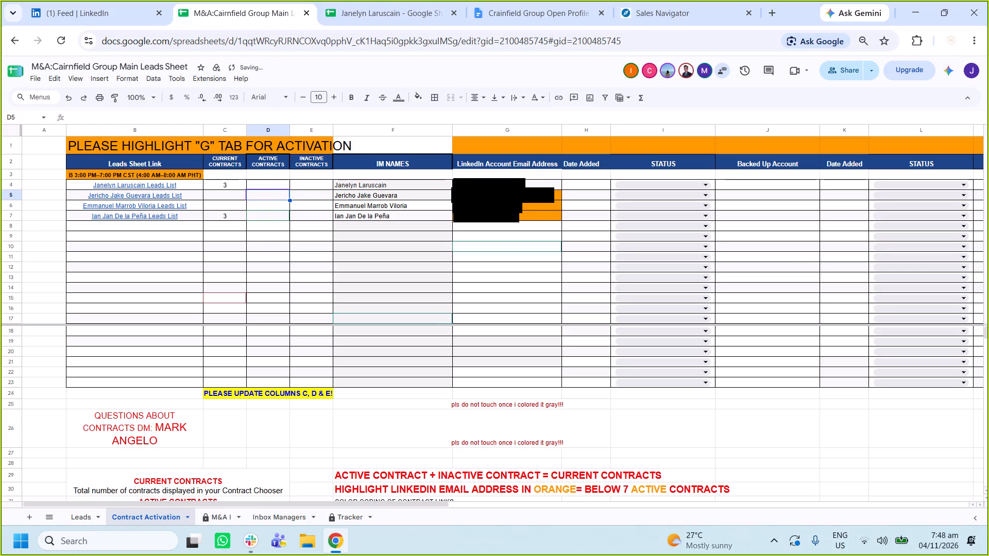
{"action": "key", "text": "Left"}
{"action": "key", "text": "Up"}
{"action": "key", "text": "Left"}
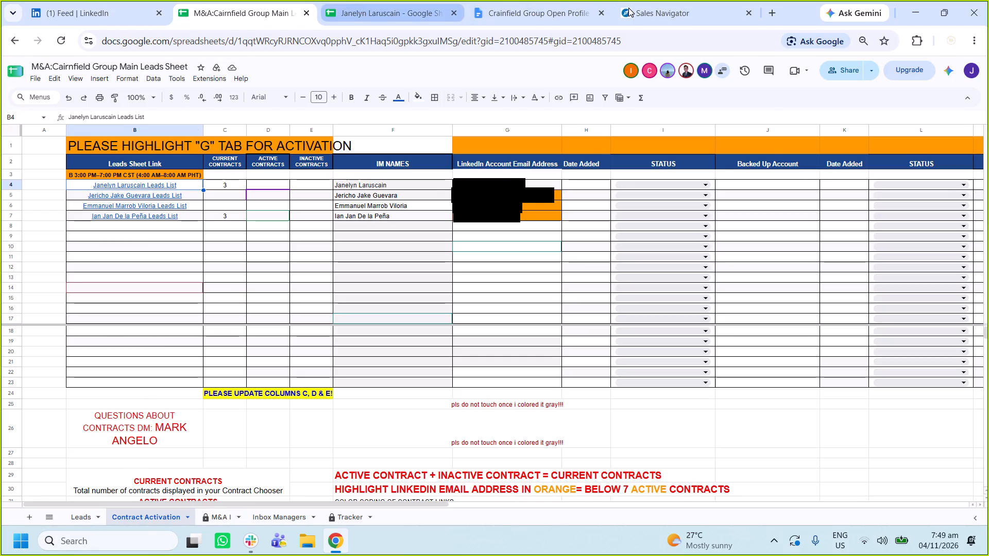
Open the first contract listed in Sales Navigator and dismiss the two-step verification prompt.
{"action": "left_click", "coordinate": [658, 5]}
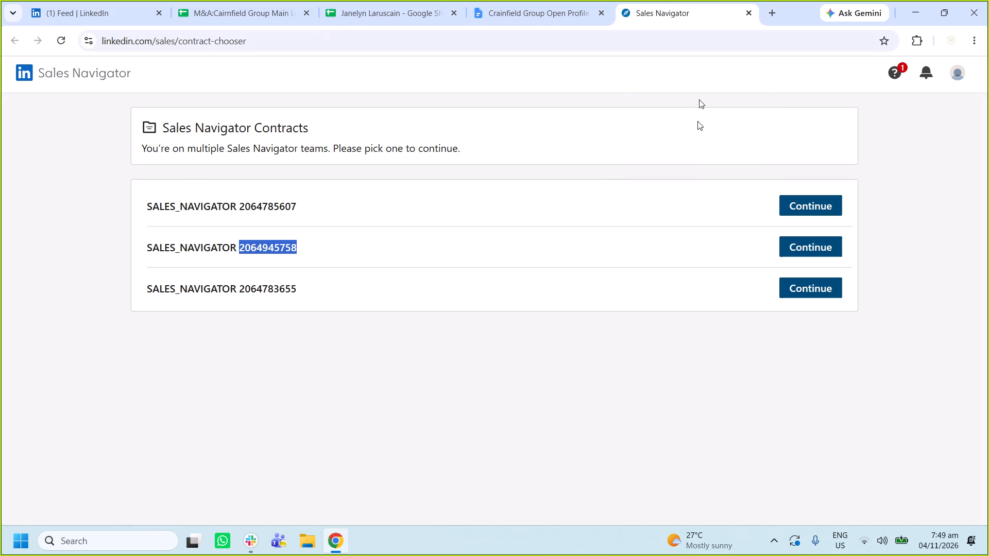
{"action": "left_click", "coordinate": [809, 207]}
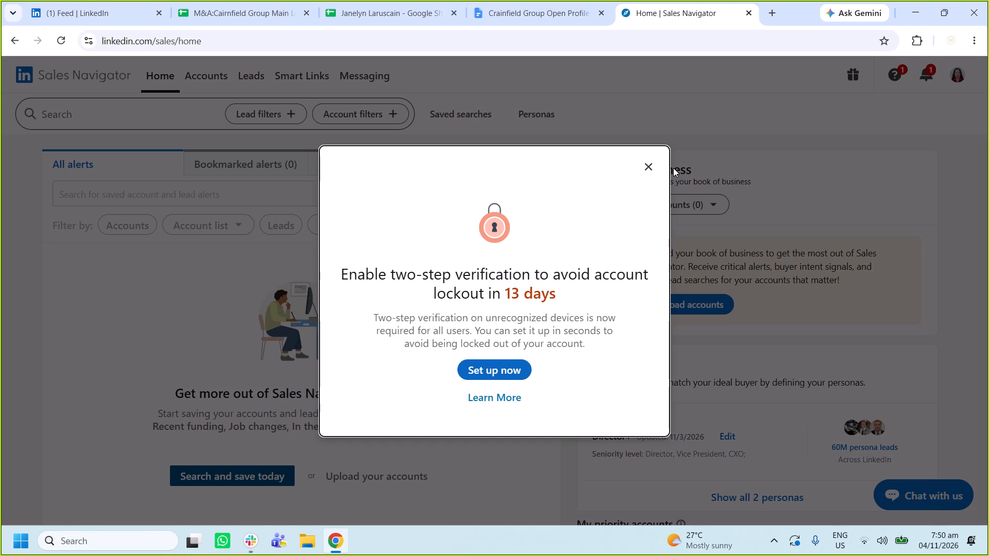
{"action": "left_click", "coordinate": [653, 169]}
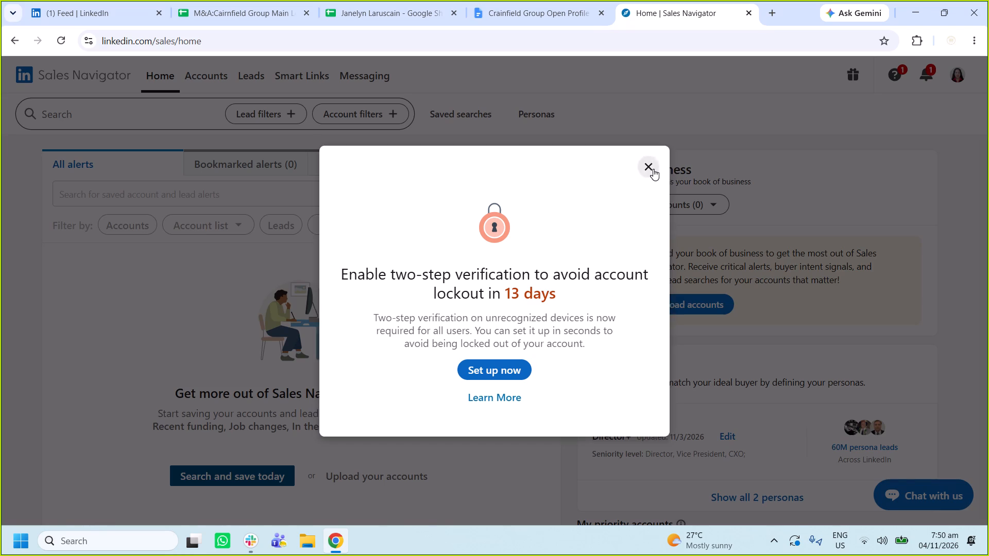
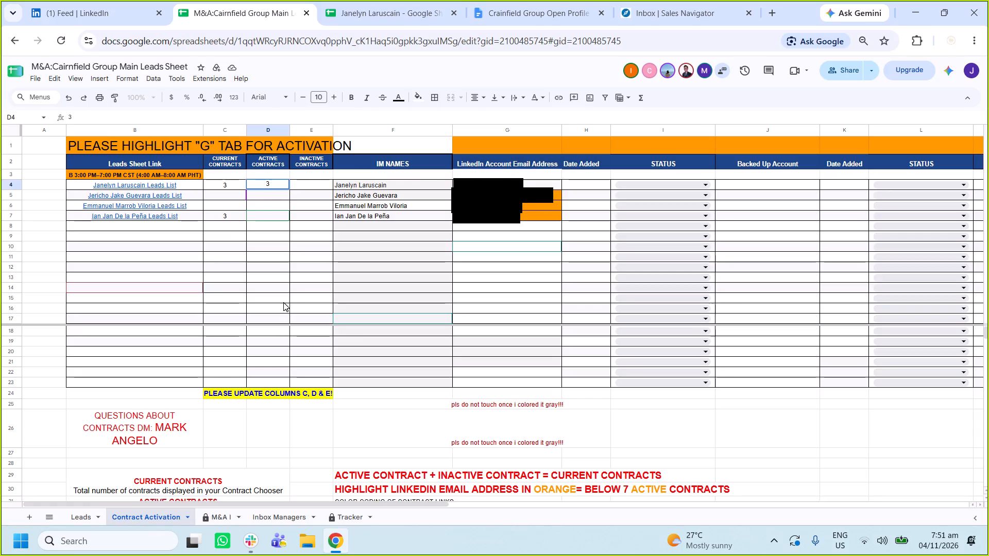
Commit the entry of 3 as the first inbox manager's active contracts count in D4 of the Contract Activation sheet.
{"action": "left_click", "coordinate": [316, 299]}
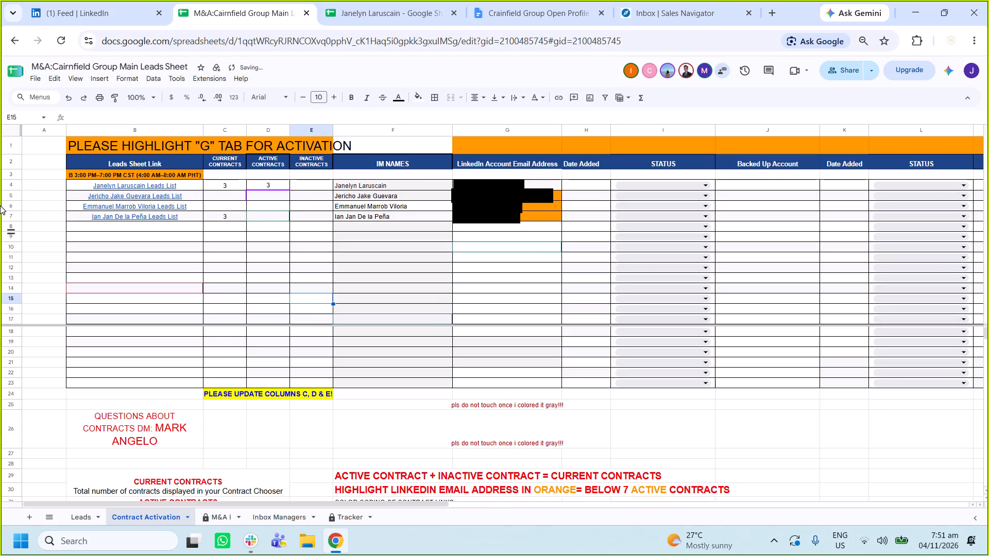
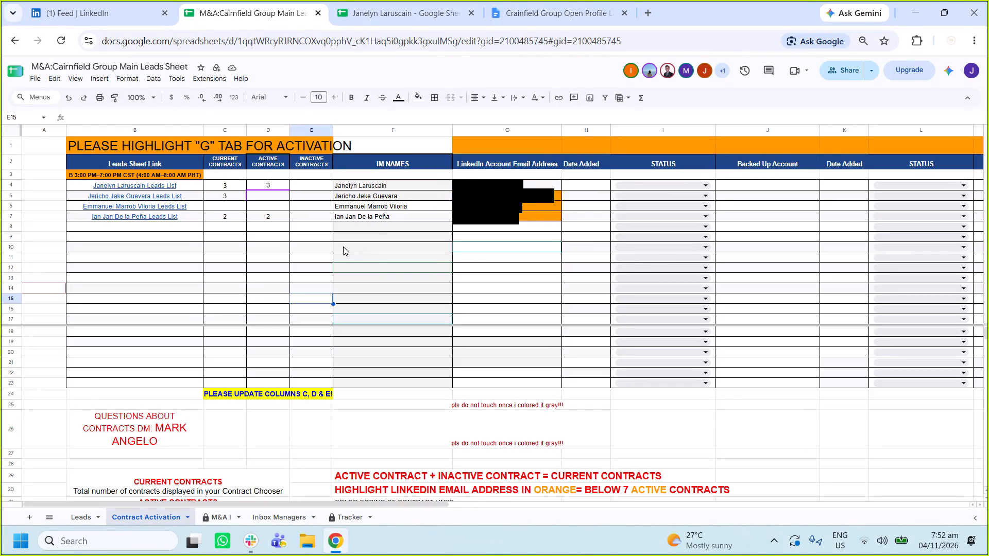
Select the first inbox manager's LinkedIn account email cell, G4, in the Contract Activation sheet.
{"action": "left_click", "coordinate": [510, 186]}
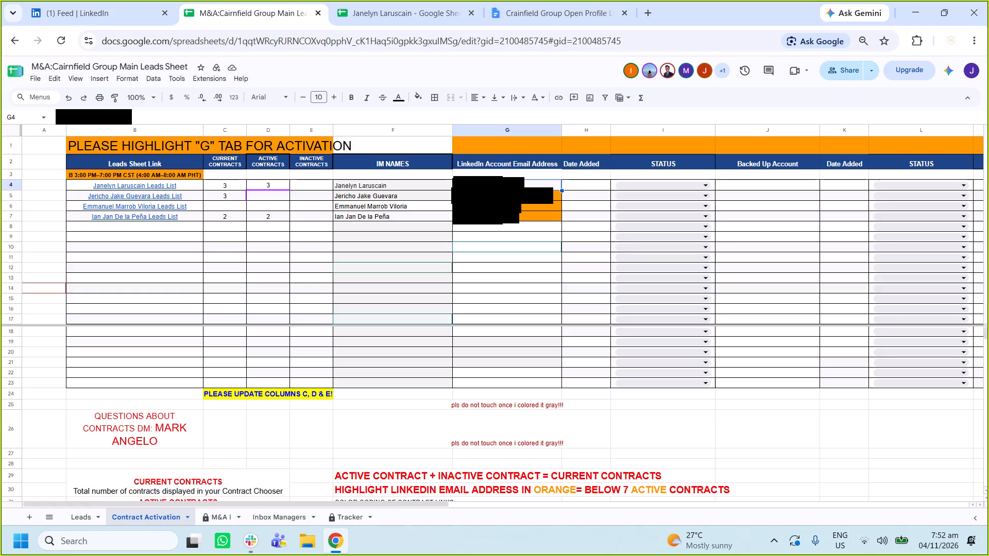
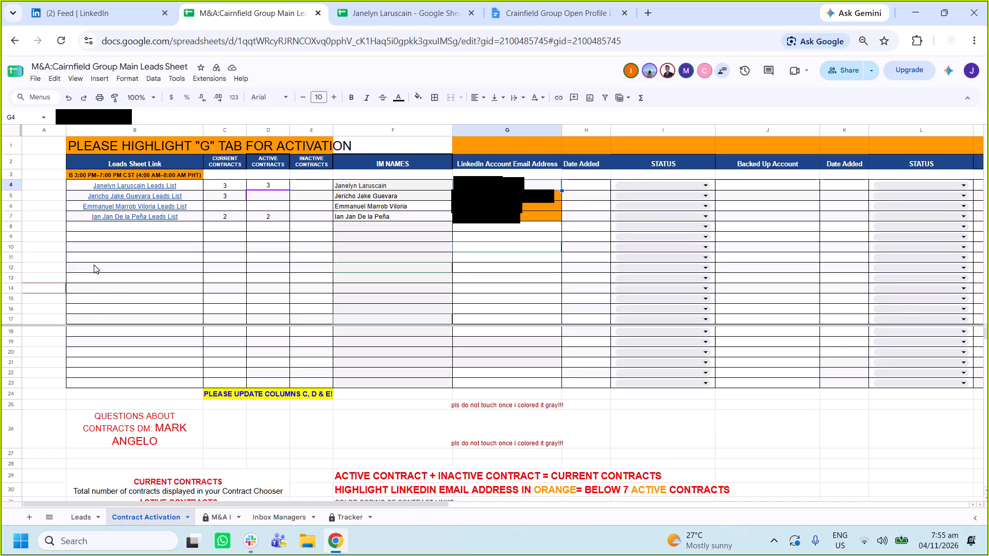
Switch from the leads sheet to Slack, bringing up its open training-d windows.
{"action": "left_click", "coordinate": [253, 541]}
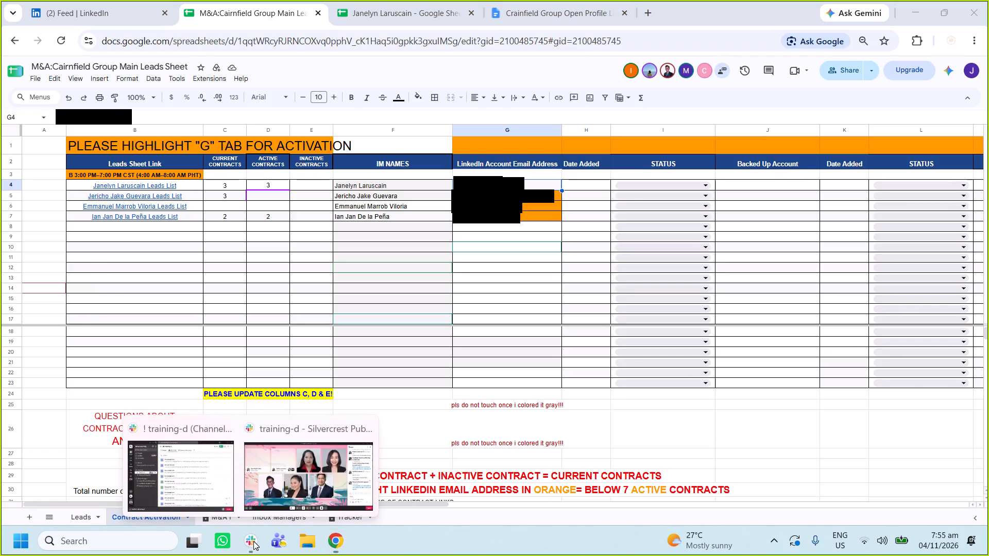
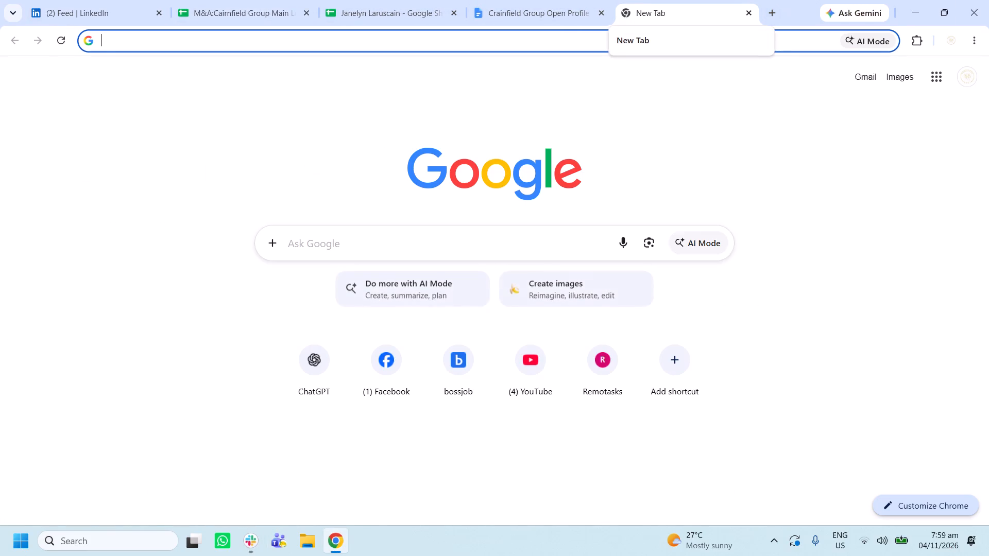
Start a new-tab page shortcut and fill its URL with the M&A:Cairnfield Group Main Leads Sheet's web address.
{"action": "left_click", "coordinate": [669, 358]}
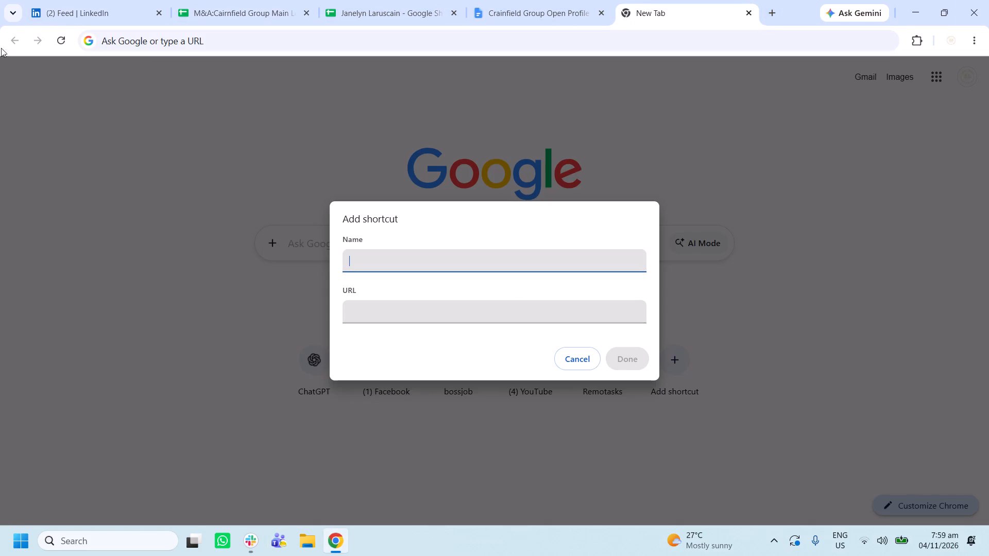
{"action": "left_click", "coordinate": [210, 6]}
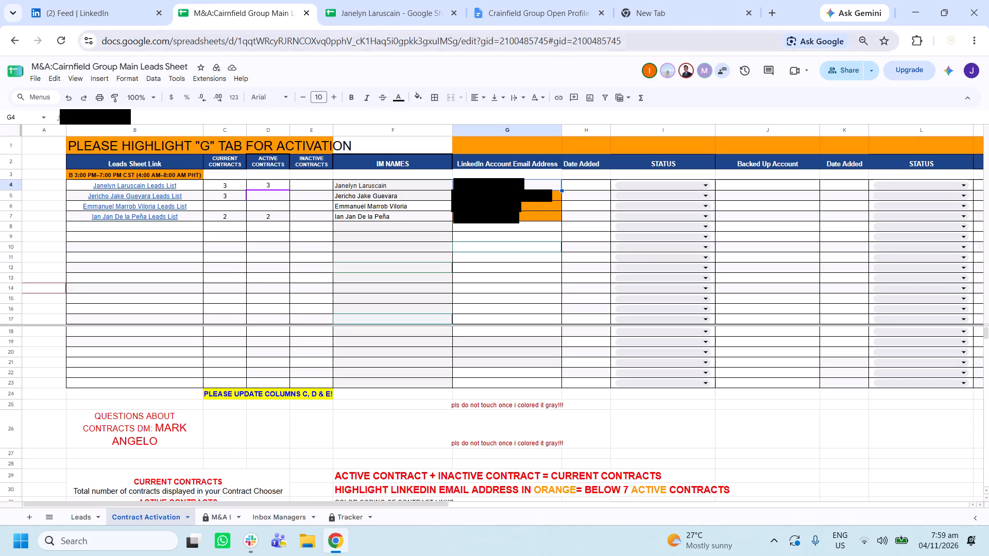
{"action": "left_click_drag", "start_coordinate": [639, 42], "coordinate": [0, 26]}
{"action": "key", "text": "ctrl+c"}
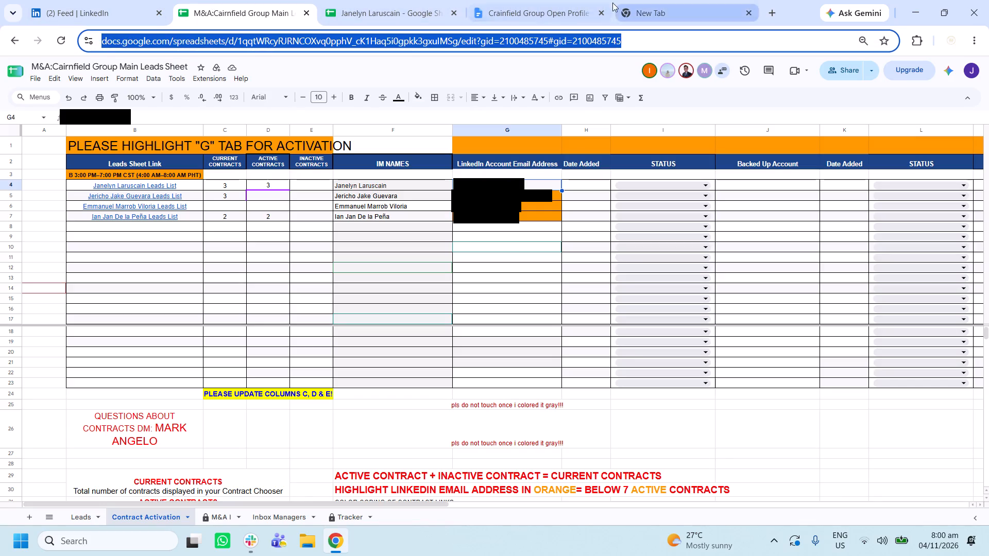
{"action": "left_click", "coordinate": [654, 10]}
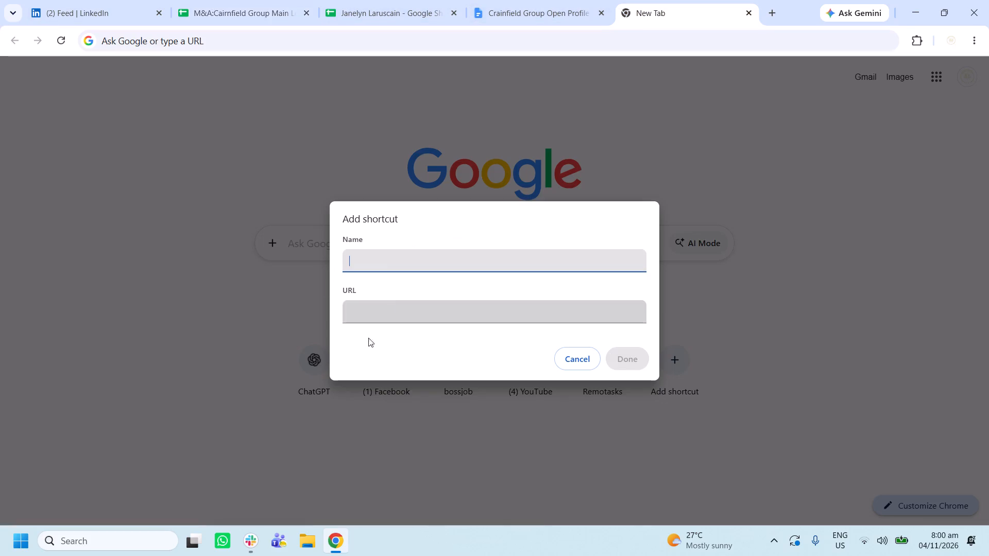
{"action": "left_click", "coordinate": [397, 305]}
{"action": "left_click", "coordinate": [398, 310]}
{"action": "key", "text": "ctrl+v"}
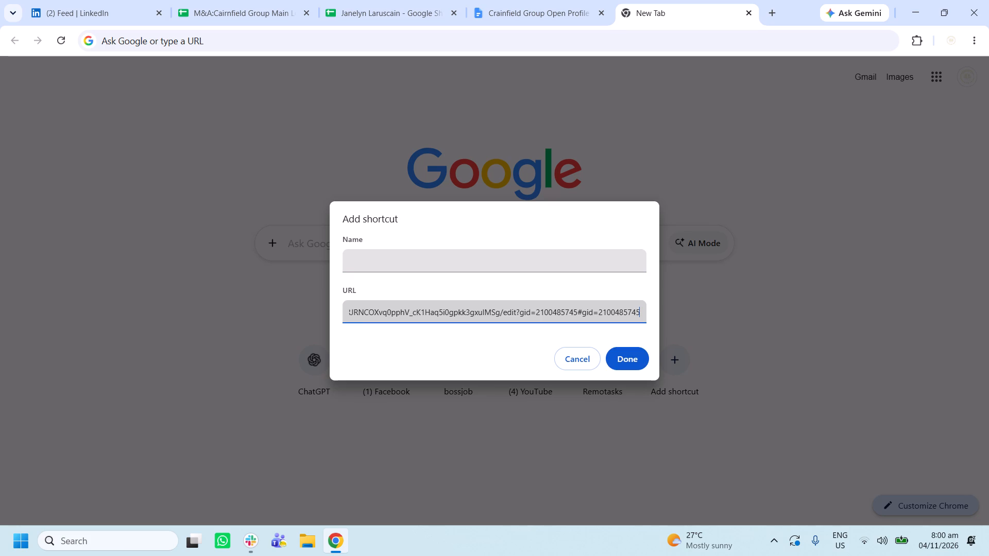
Name the shortcut with the copied sheet title "M&A:Cairnfield Group Main Leads Sheet" and save it.
{"action": "left_click", "coordinate": [217, 8]}
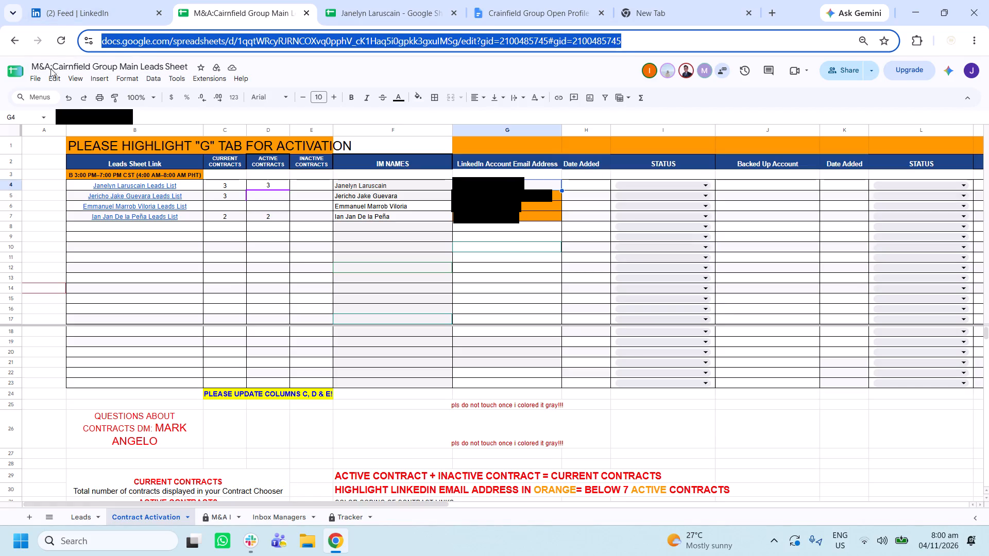
{"action": "left_click_drag", "start_coordinate": [32, 67], "coordinate": [189, 68]}
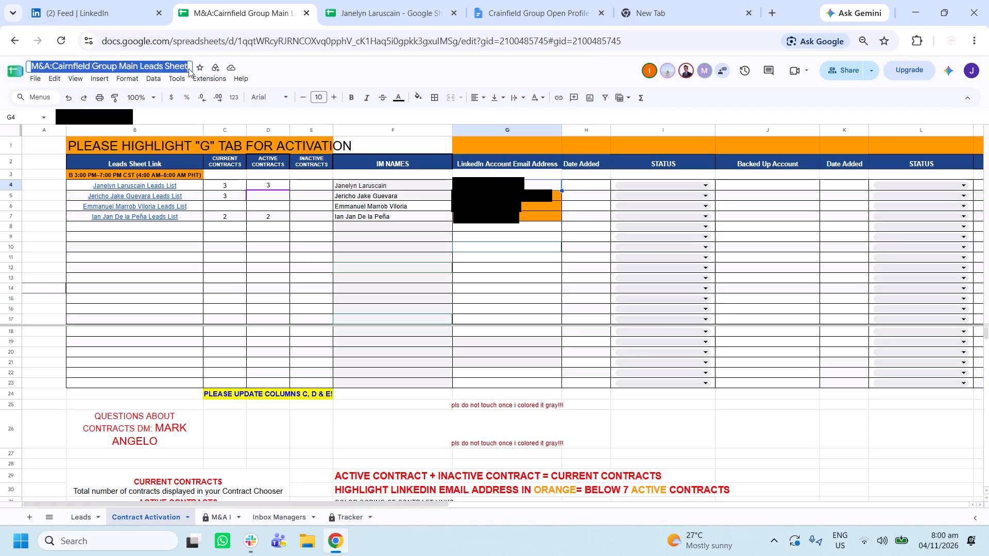
{"action": "left_click_drag", "start_coordinate": [189, 68], "coordinate": [191, 68]}
{"action": "key", "text": "ctrl+c"}
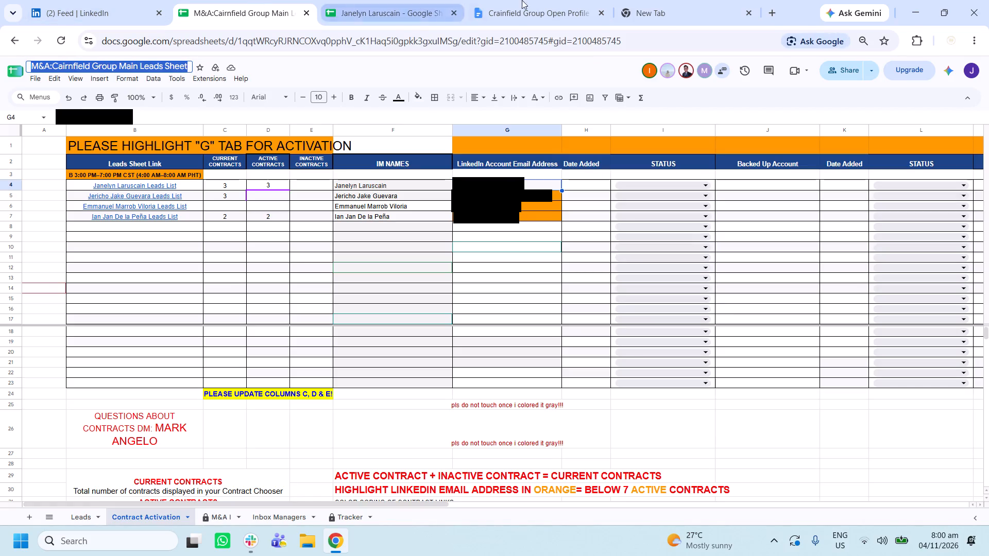
{"action": "left_click", "coordinate": [652, 9]}
{"action": "left_click", "coordinate": [398, 261]}
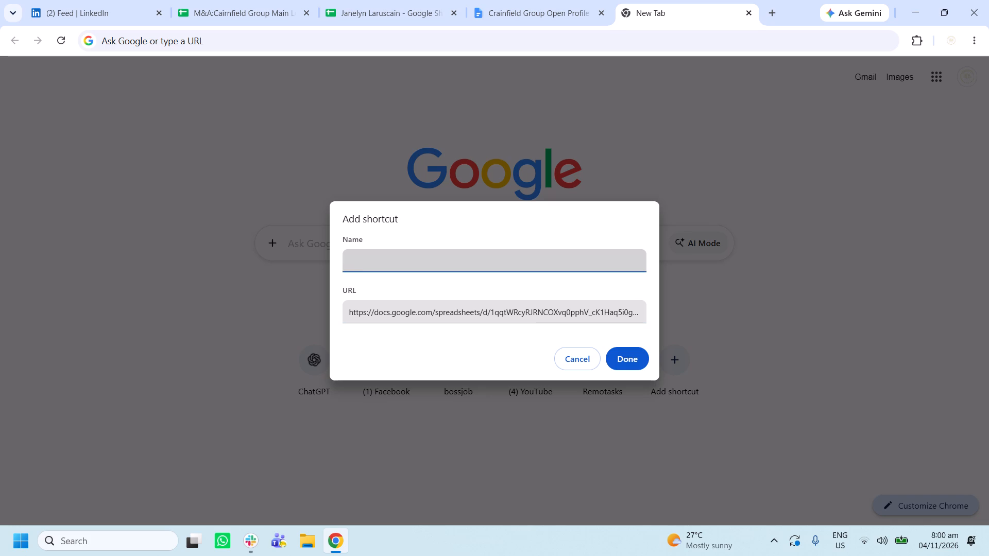
{"action": "key", "text": "ctrl+v"}
{"action": "left_click", "coordinate": [624, 359]}
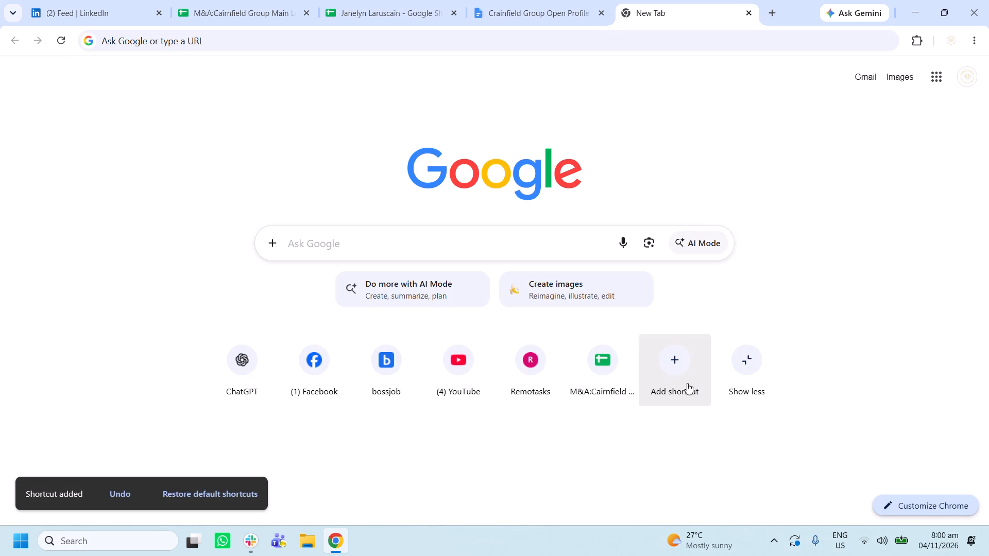
Remove the Remotasks shortcut from the new-tab page.
{"action": "left_click", "coordinate": [557, 346]}
{"action": "left_click", "coordinate": [533, 373]}
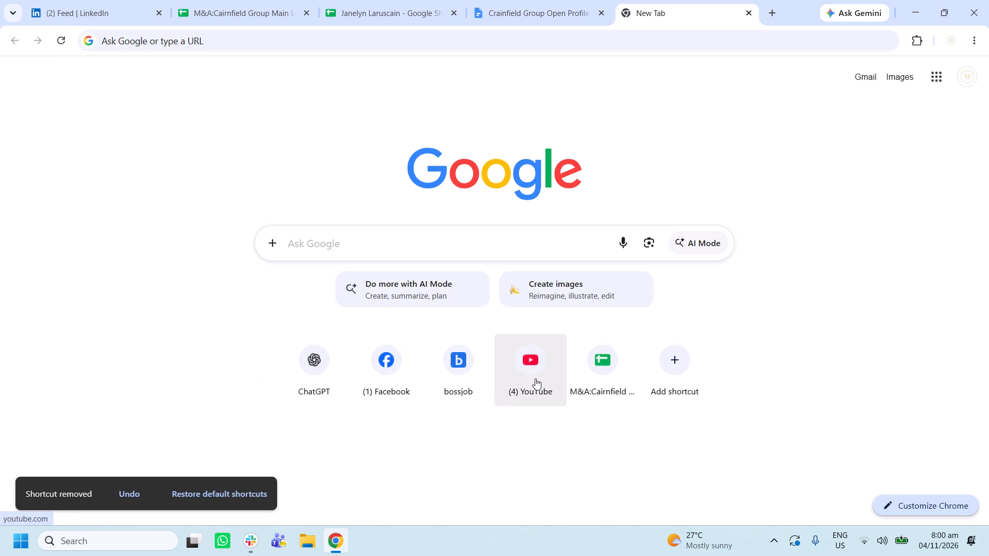
Start another new-tab page shortcut and open the inbox manager's contract links spreadsheet as its source.
{"action": "left_click", "coordinate": [679, 366]}
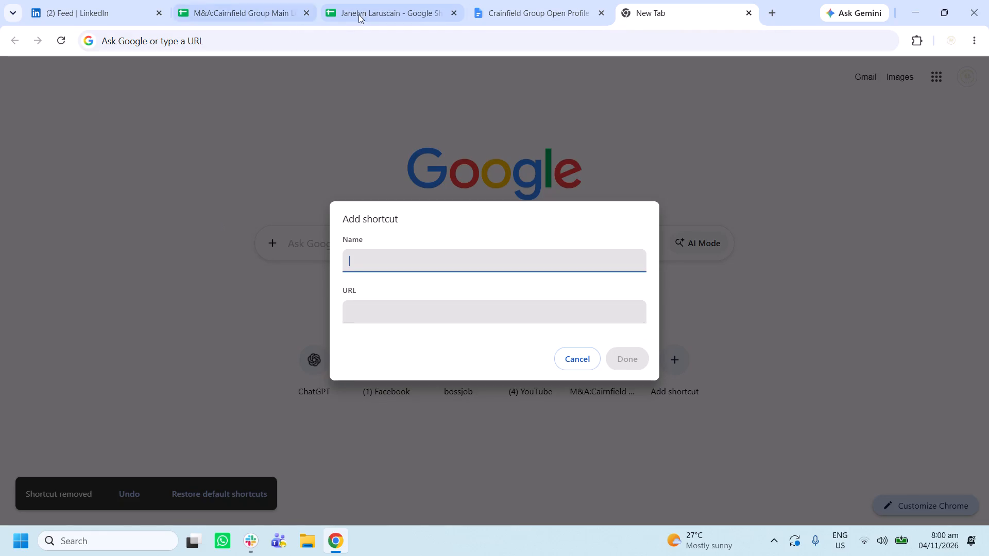
{"action": "left_click", "coordinate": [380, 11]}
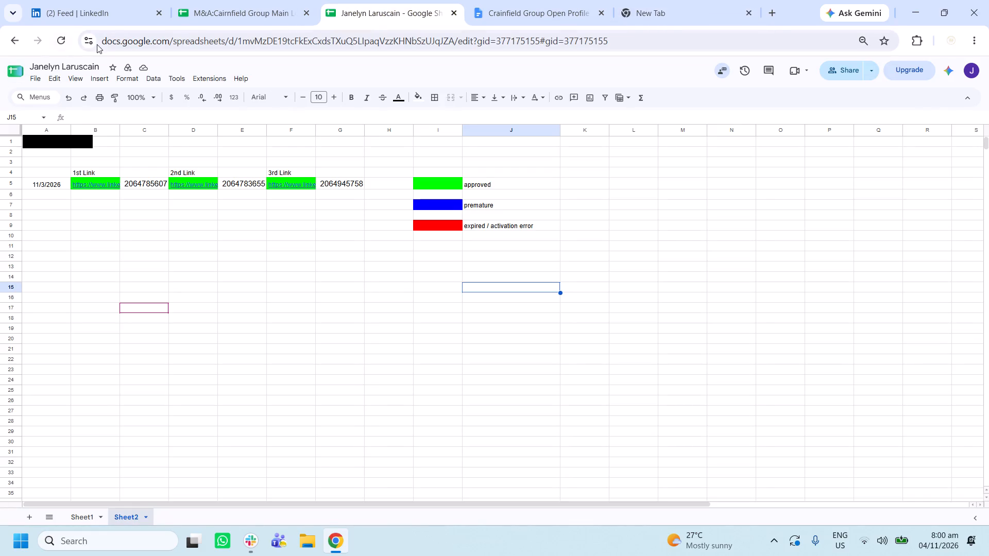
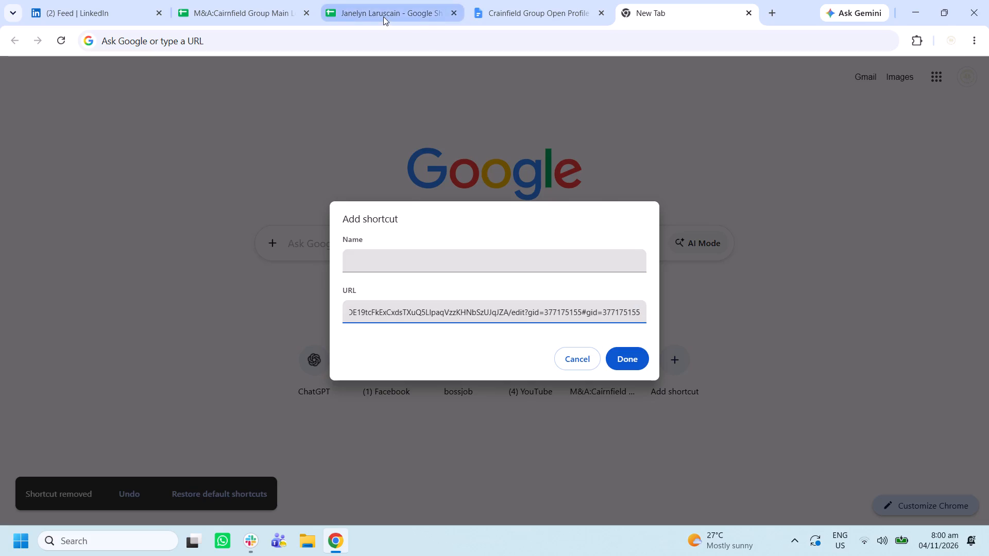
Replace the new shortcut's URL with the web address of the Crainfield Group Open Profile LinkedIn Replies document.
{"action": "left_click", "coordinate": [383, 16]}
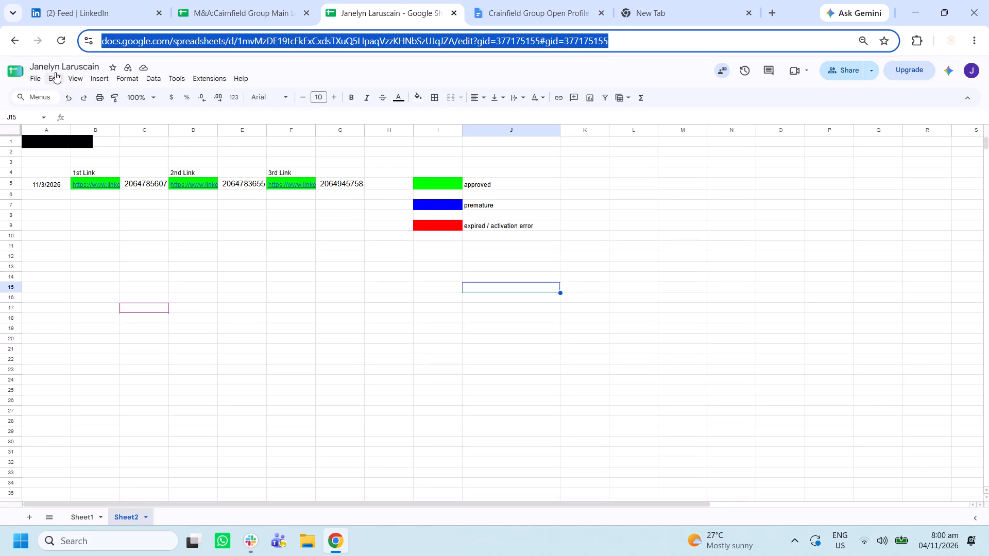
{"action": "left_click", "coordinate": [520, 8]}
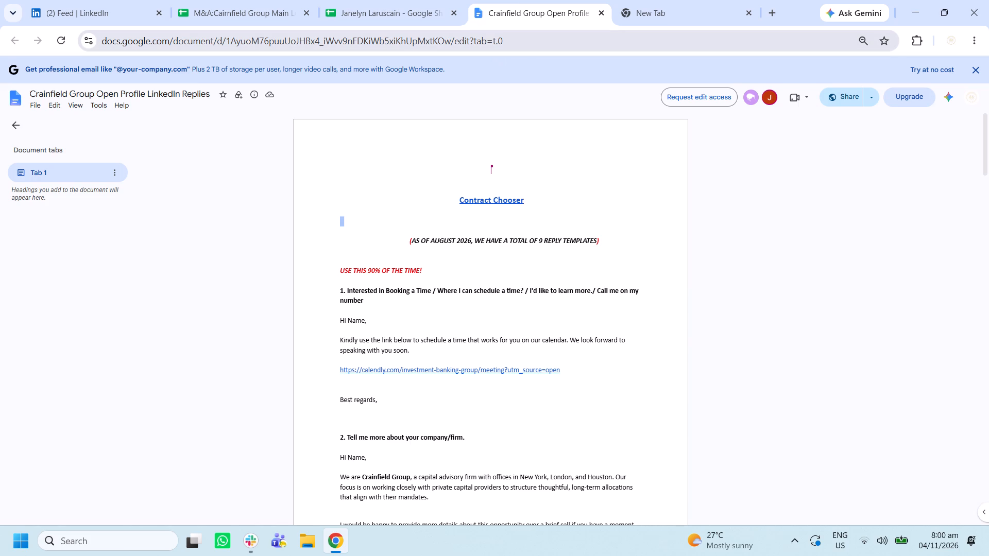
{"action": "left_click_drag", "start_coordinate": [530, 44], "coordinate": [8, 44]}
{"action": "key", "text": "ctrl+c"}
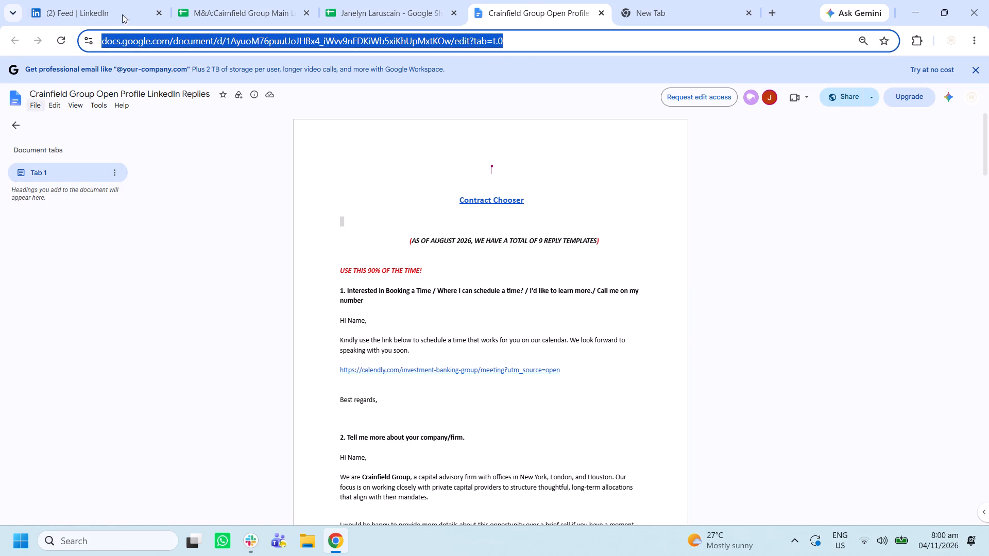
{"action": "left_click", "coordinate": [385, 5]}
{"action": "left_click", "coordinate": [675, 5]}
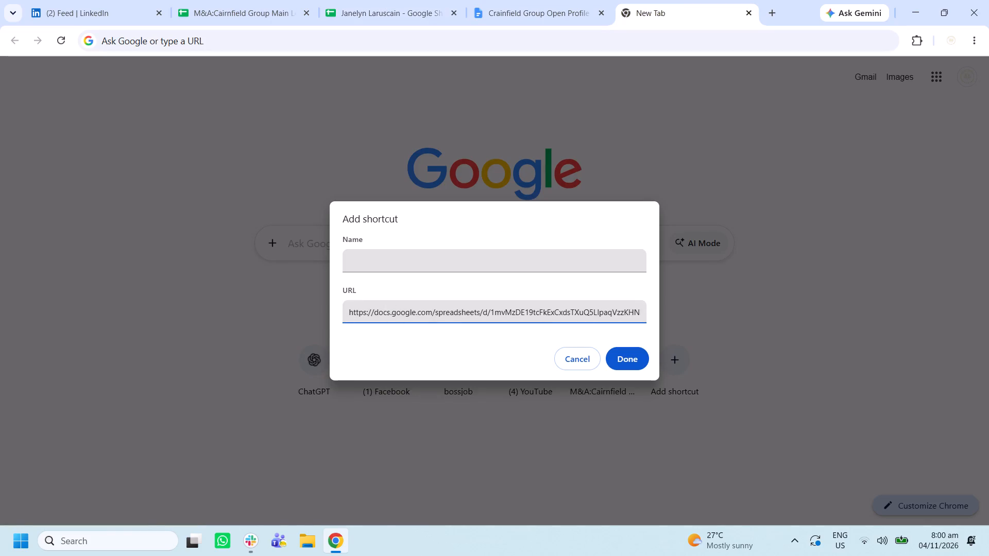
{"action": "left_click_drag", "start_coordinate": [349, 311], "coordinate": [730, 309]}
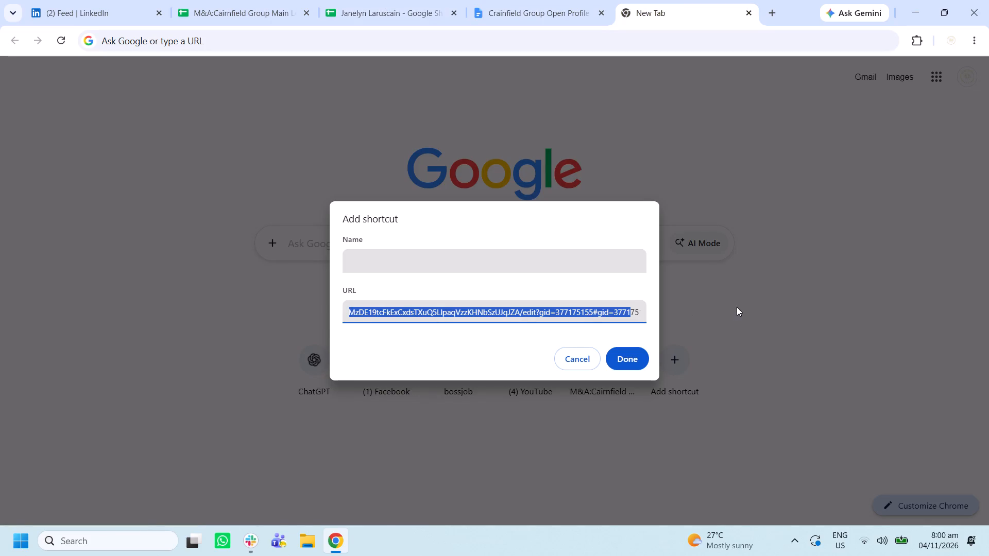
{"action": "key", "text": "ctrl+v"}
Name the shortcut with the copied document title "Crainfield Group Open Profile LinkedIn Replies" and save it.
{"action": "left_click", "coordinate": [533, 3]}
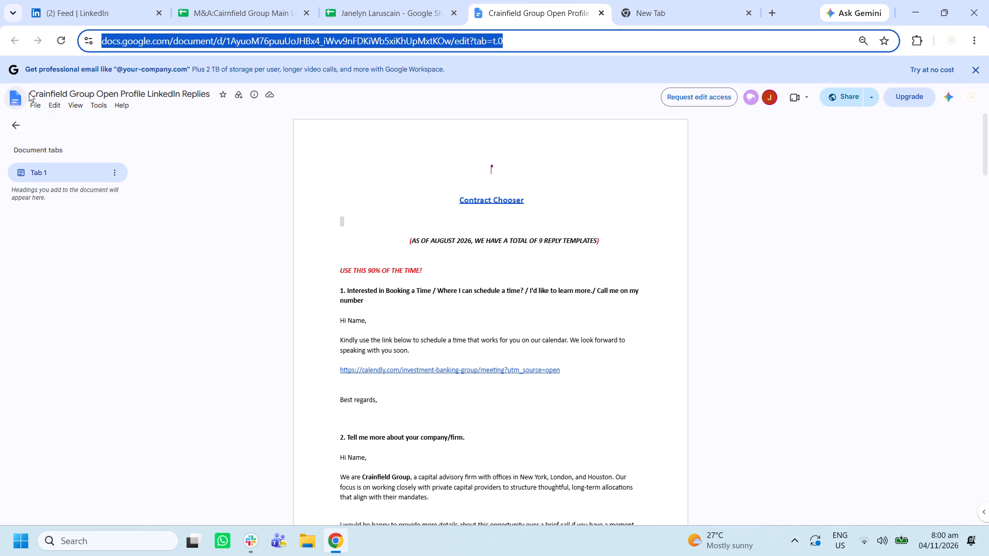
{"action": "left_click_drag", "start_coordinate": [28, 92], "coordinate": [210, 94]}
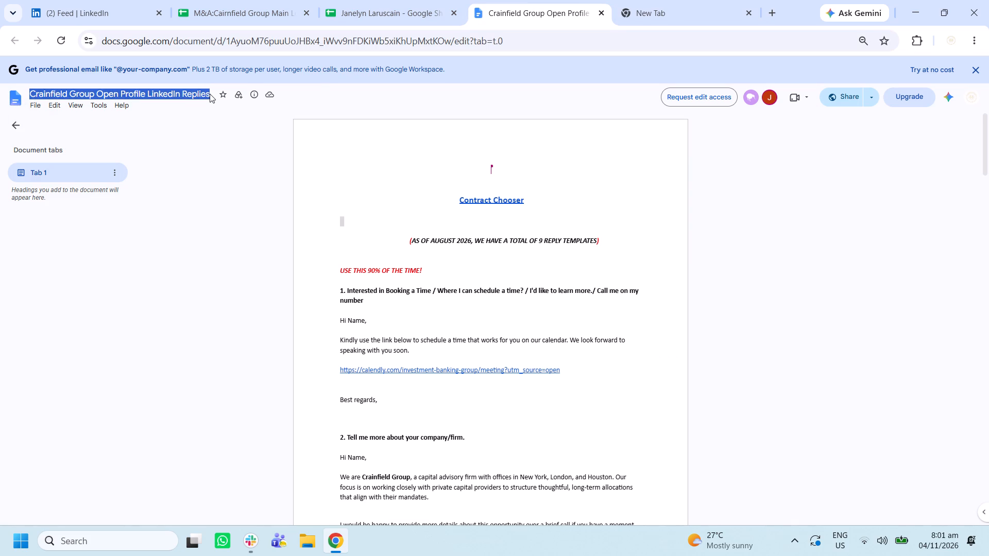
{"action": "key", "text": "ctrl+c"}
{"action": "left_click", "coordinate": [627, 12]}
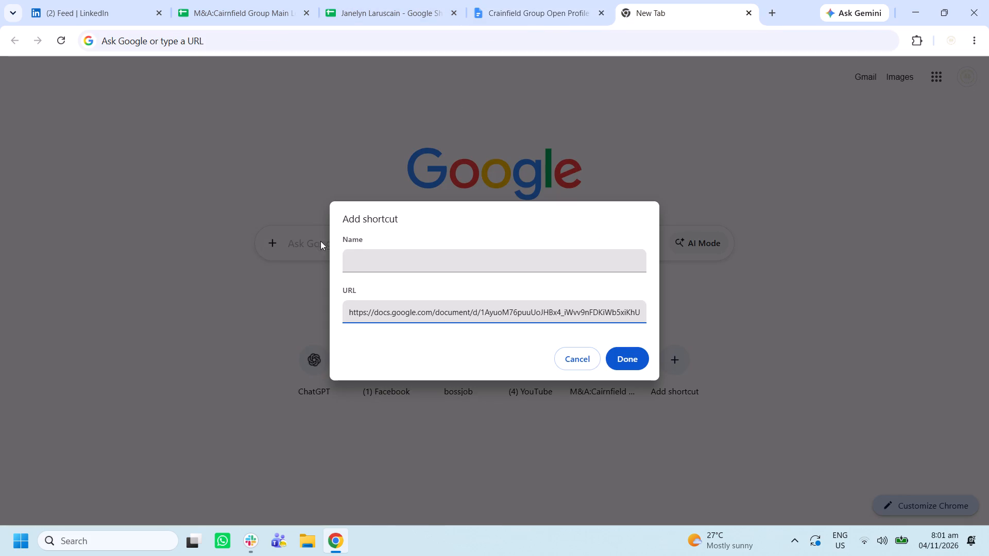
{"action": "left_click", "coordinate": [382, 259]}
{"action": "key", "text": "ctrl+v"}
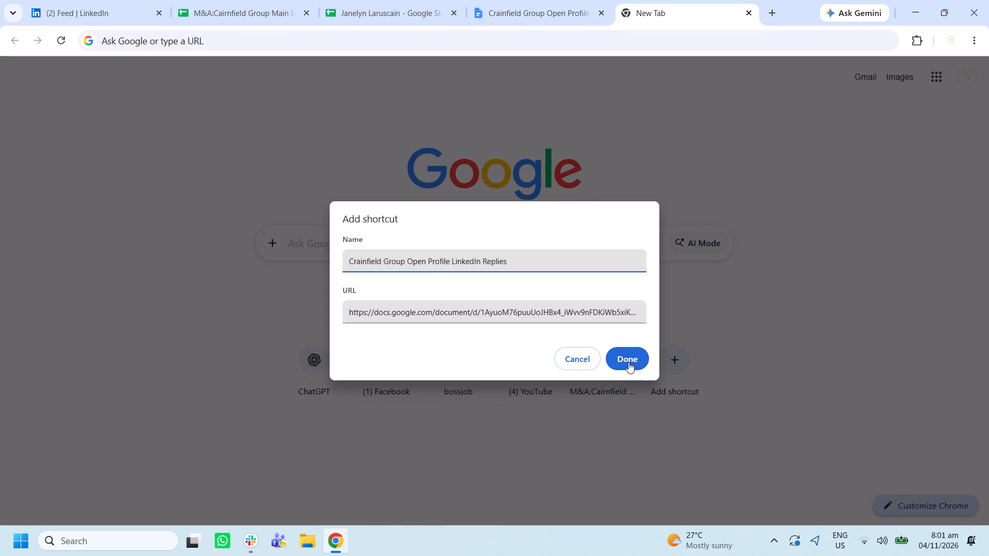
{"action": "left_click", "coordinate": [628, 362]}
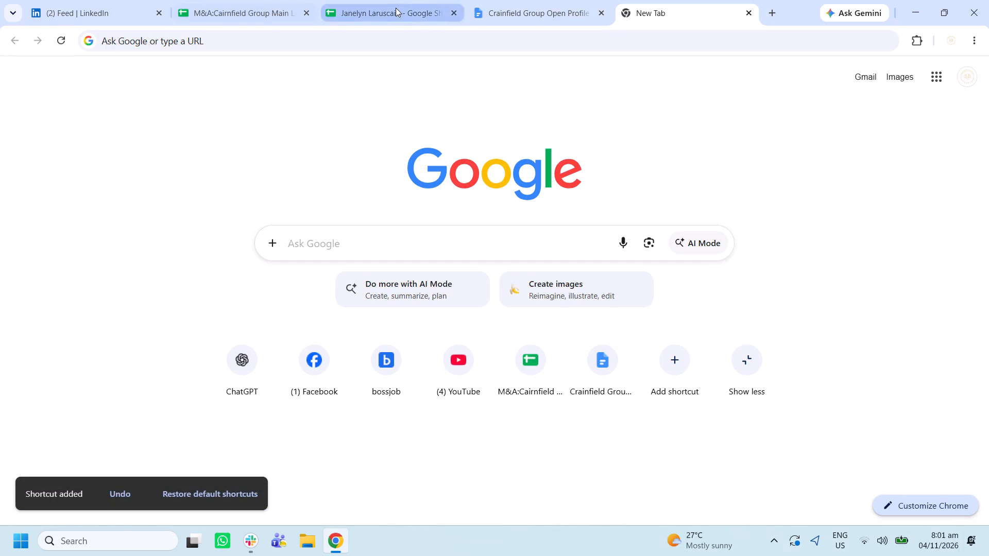
Go back through the contract links spreadsheet to the Contract Activation sheet of the M&A:Cairnfield Group Main Leads Sheet.
{"action": "left_click", "coordinate": [396, 8]}
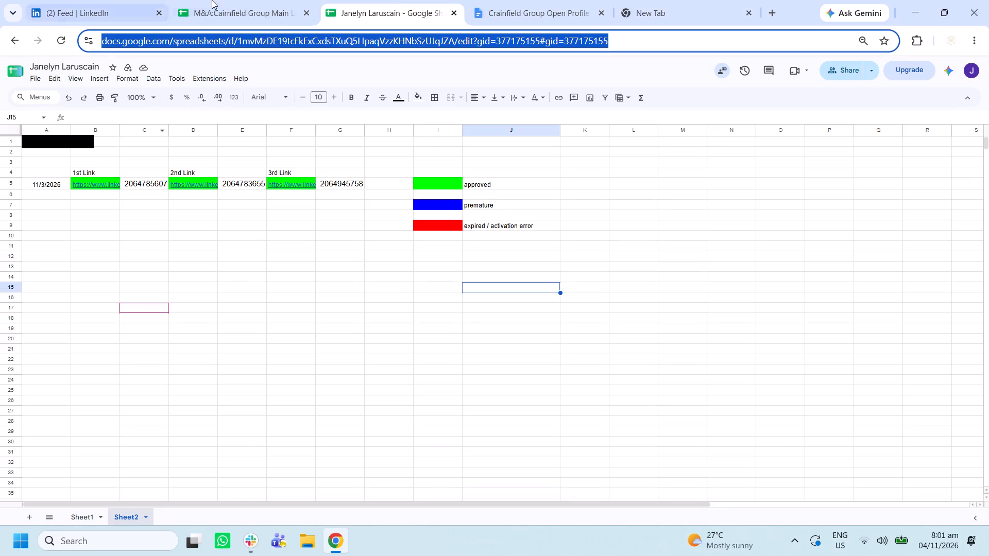
{"action": "left_click", "coordinate": [238, 4]}
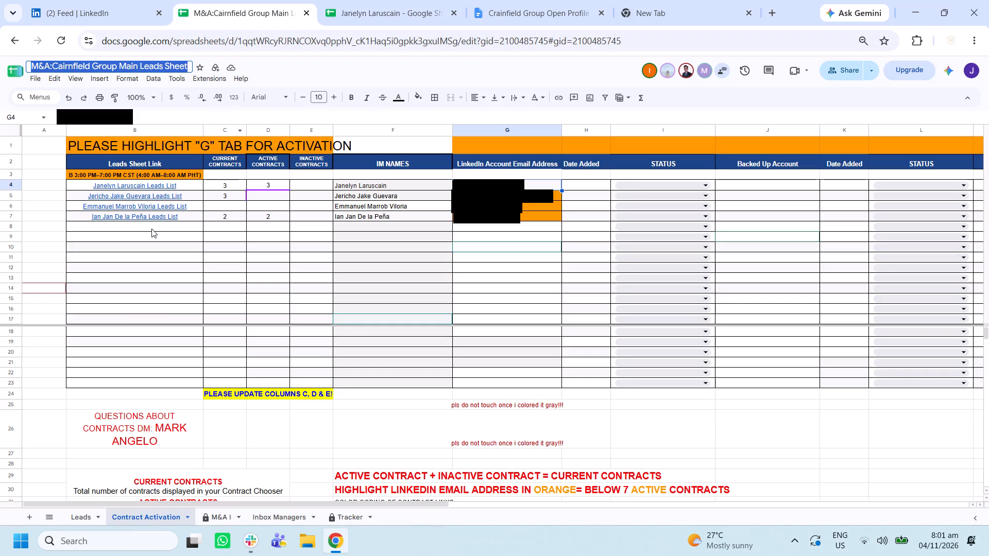
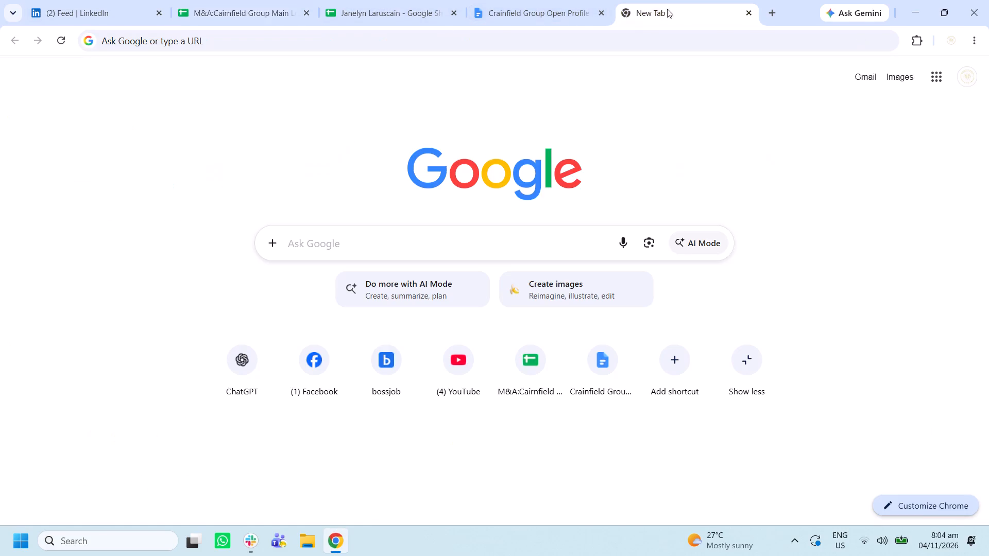
Open the Contract Chooser link from the Crainfield Group Open Profile LinkedIn Replies document and close the blank new tab.
{"action": "left_click", "coordinate": [563, 10]}
{"action": "left_click", "coordinate": [388, 11]}
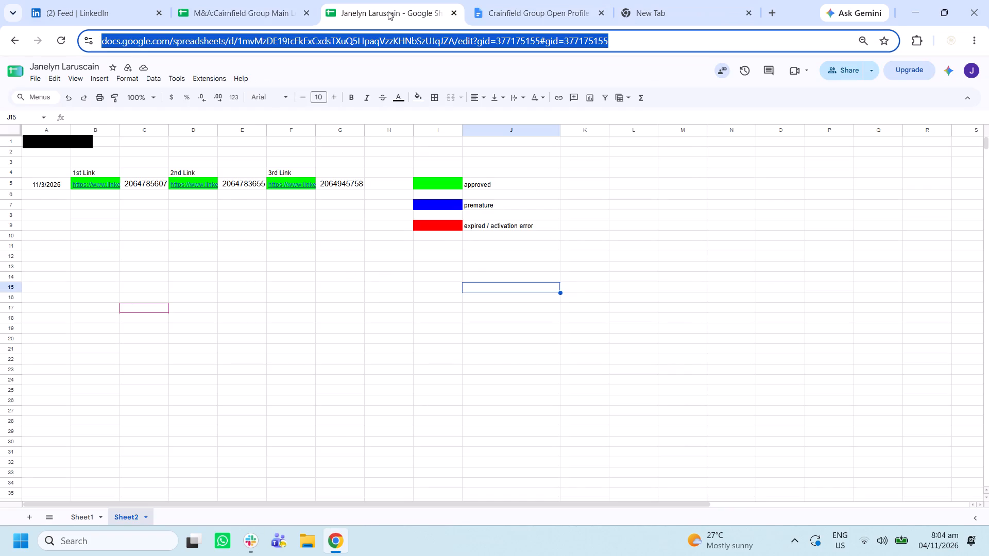
{"action": "left_click", "coordinate": [492, 6]}
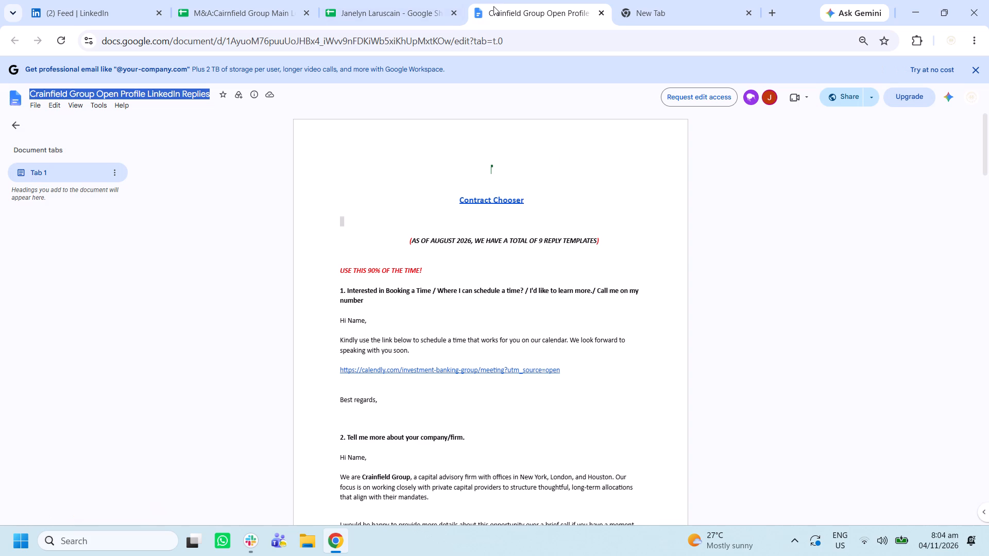
{"action": "left_click", "coordinate": [499, 203]}
{"action": "left_click", "coordinate": [499, 223]}
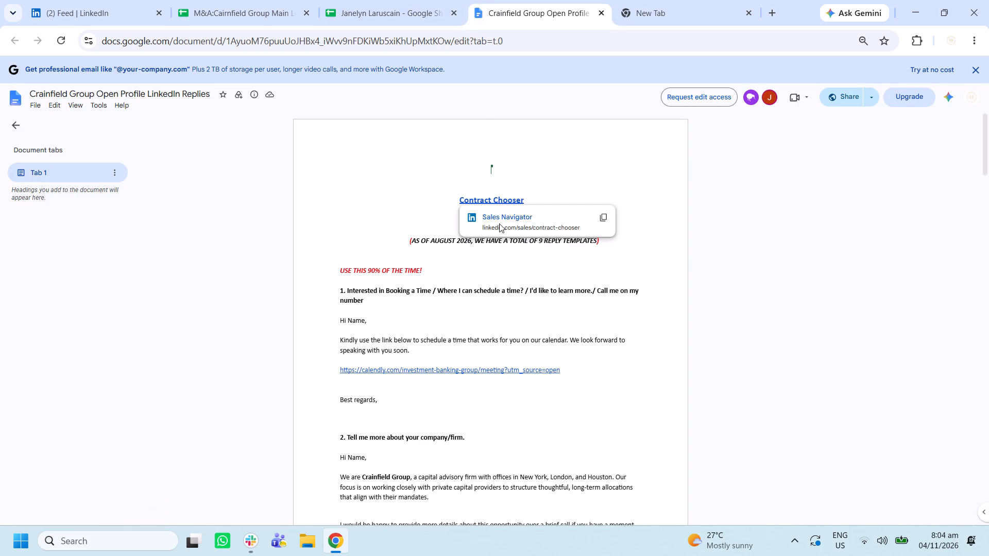
{"action": "left_click", "coordinate": [501, 215]}
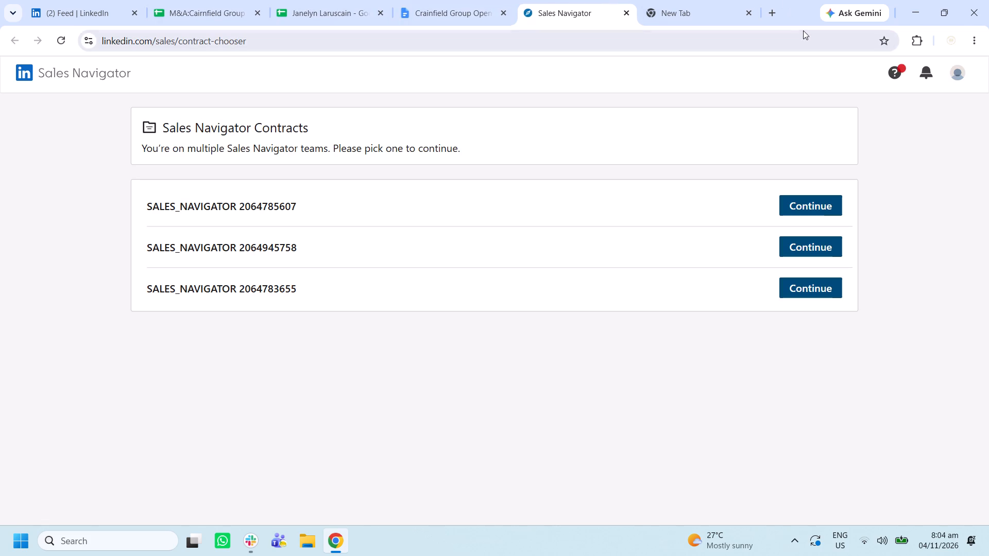
{"action": "left_click", "coordinate": [749, 15]}
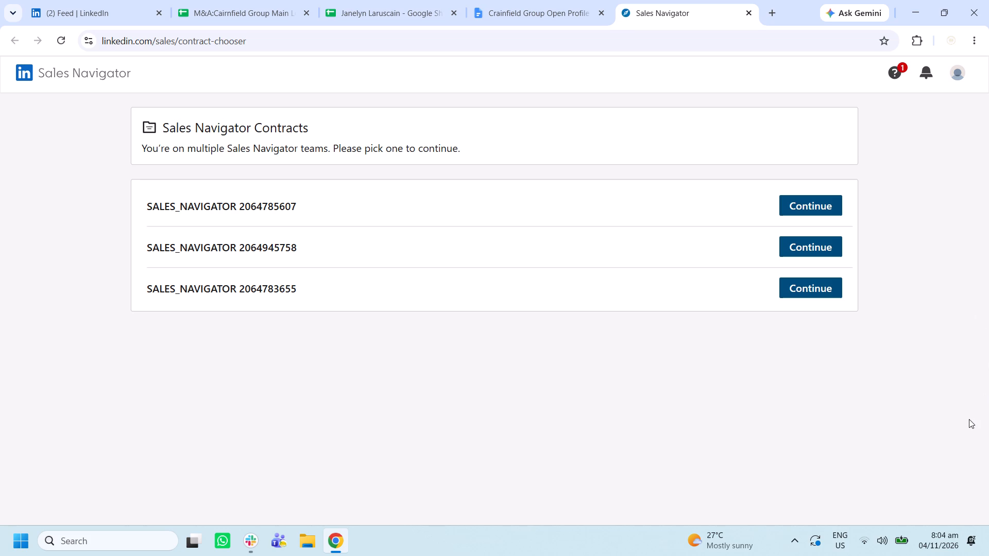
Capture a full-screen screenshot of the Sales Navigator Contracts page listing the three contracts.
{"action": "key", "text": "shift+super+s"}
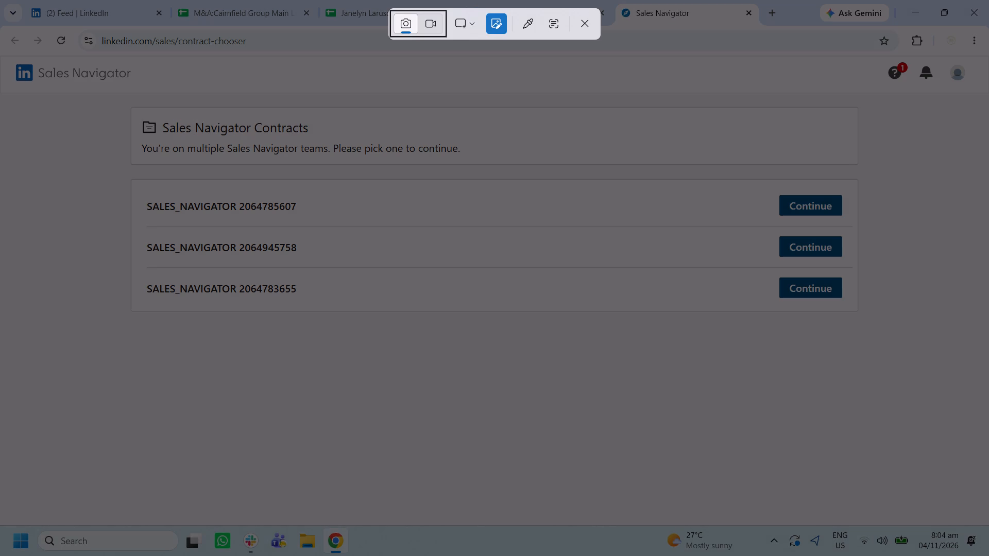
{"action": "left_click", "coordinate": [404, 24]}
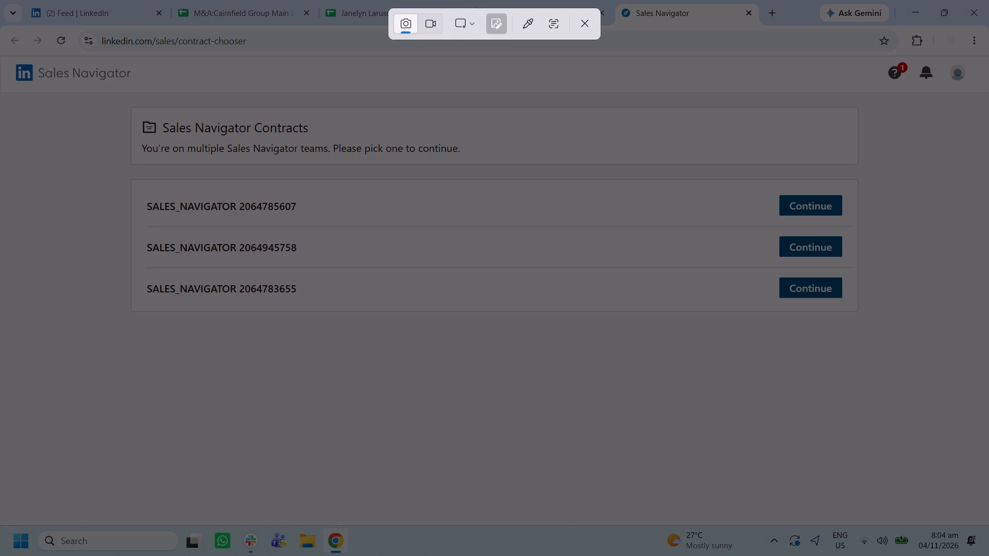
{"action": "left_click", "coordinate": [404, 24]}
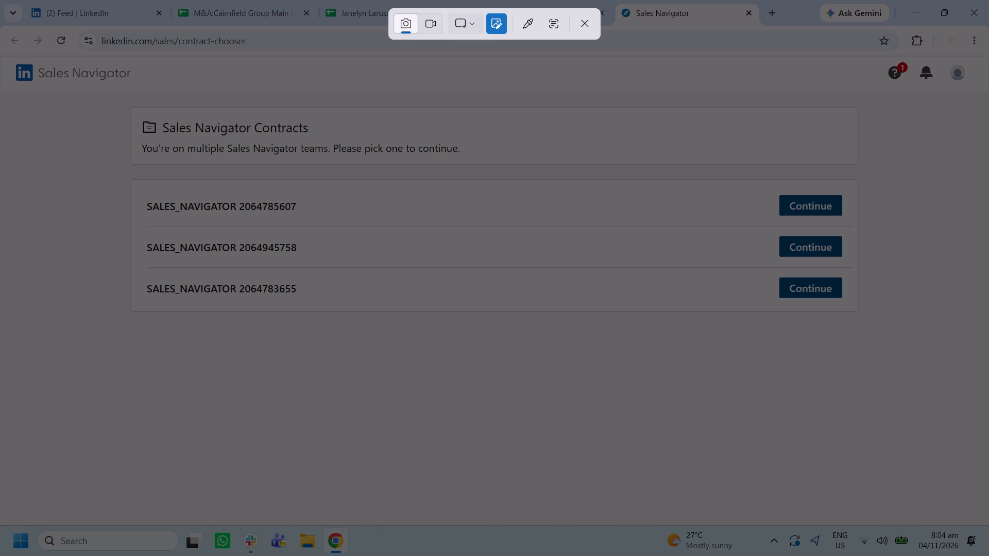
{"action": "left_click", "coordinate": [469, 25]}
{"action": "left_click", "coordinate": [495, 77]}
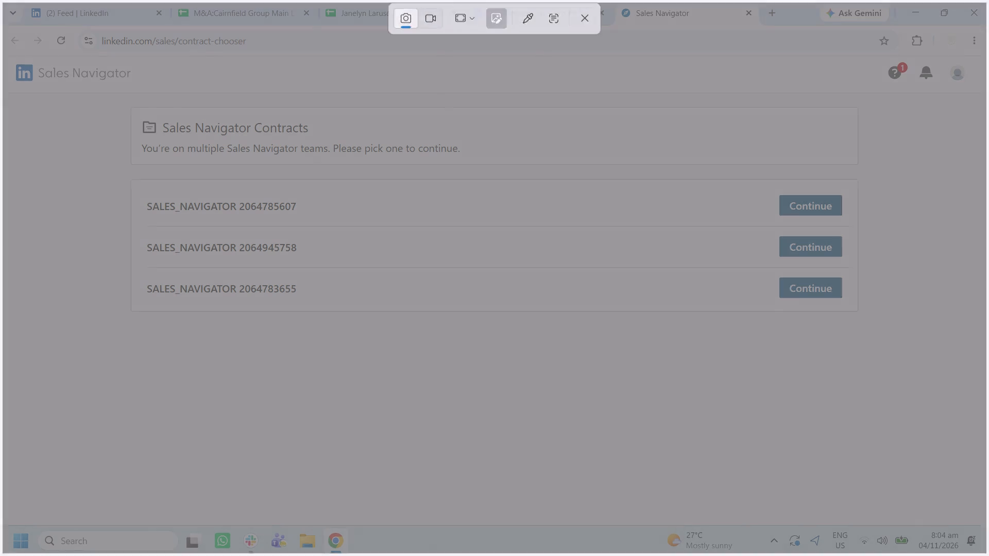
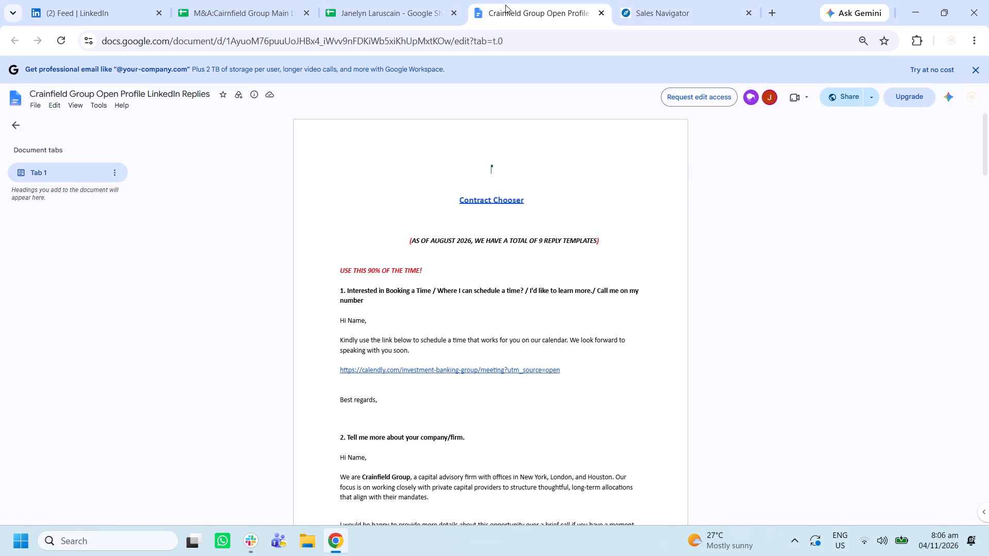
{"action": "left_click", "coordinate": [660, 5]}
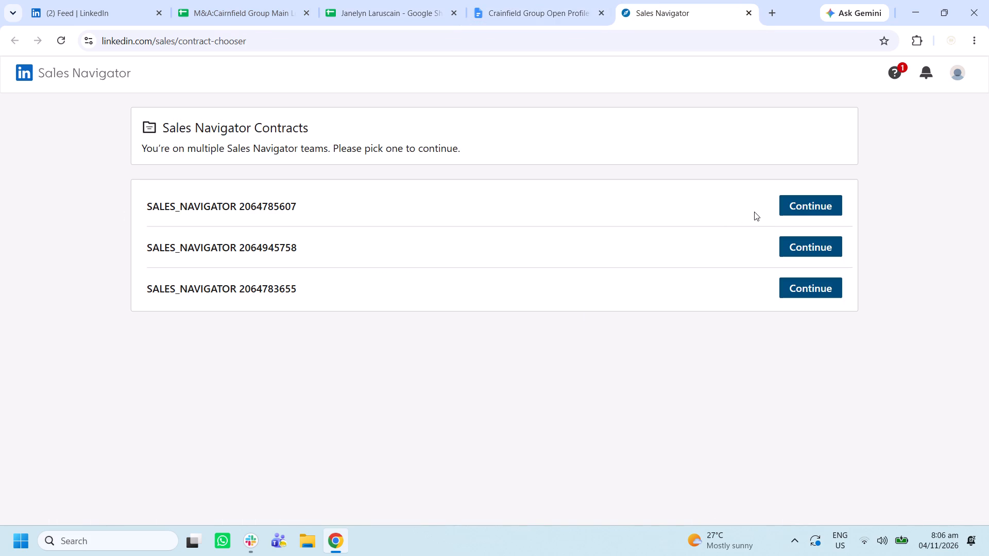
{"action": "left_click", "coordinate": [802, 206]}
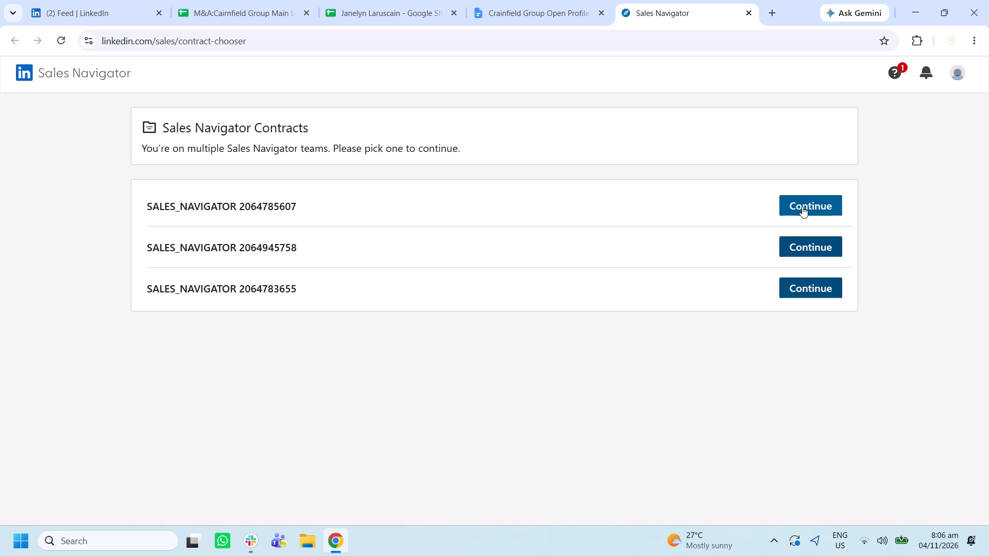
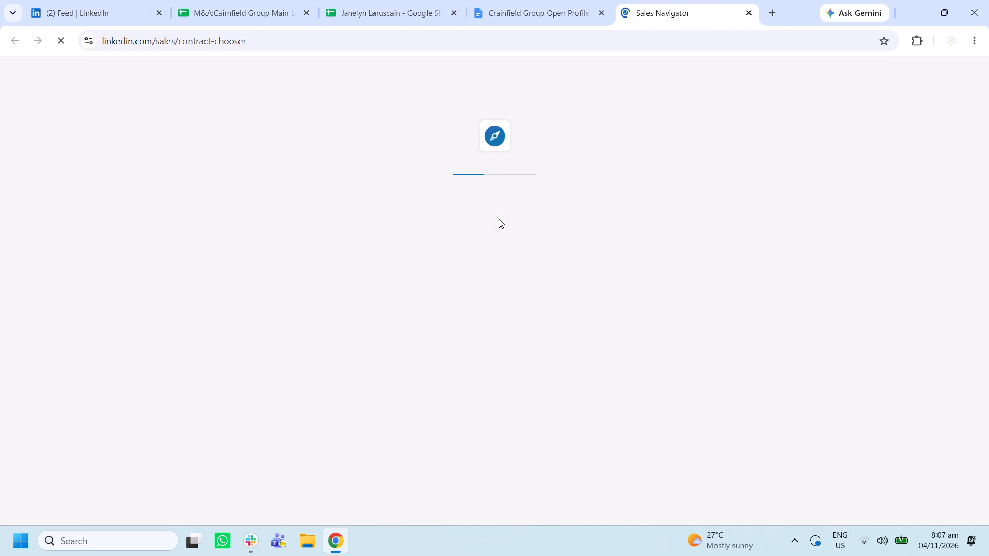
{"action": "left_click", "coordinate": [815, 290]}
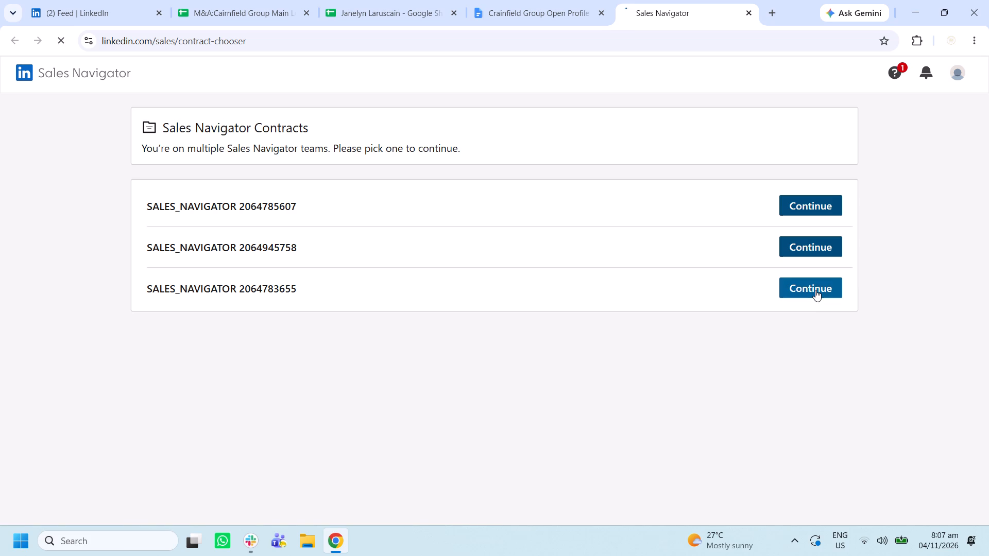
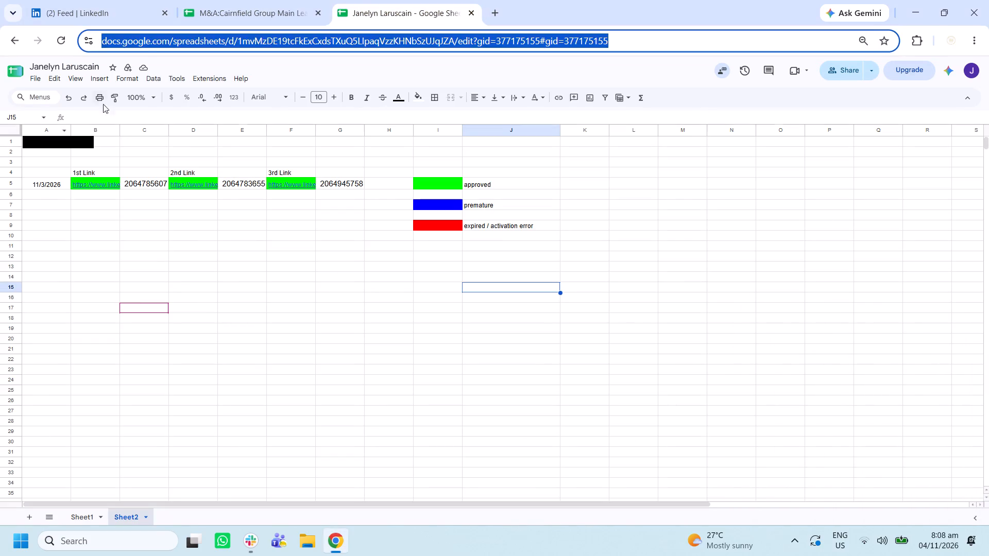
Look through the M&A I, Inbox Managers and Contract Activation sheets of the M&A:Cairnfield Group Main Leads Sheet, ending on the Leads sheet.
{"action": "left_click", "coordinate": [281, 339]}
{"action": "left_click", "coordinate": [248, 10]}
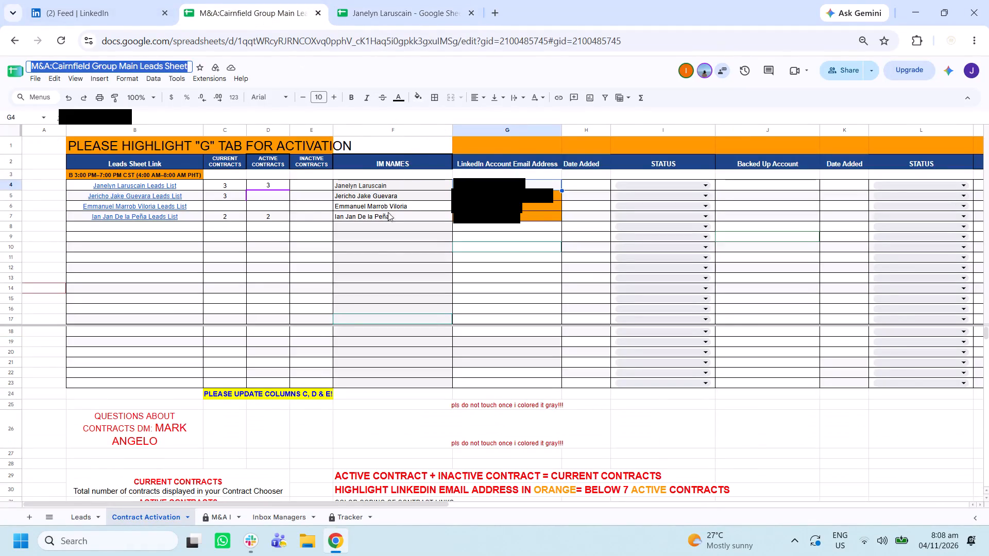
{"action": "left_click", "coordinate": [214, 517]}
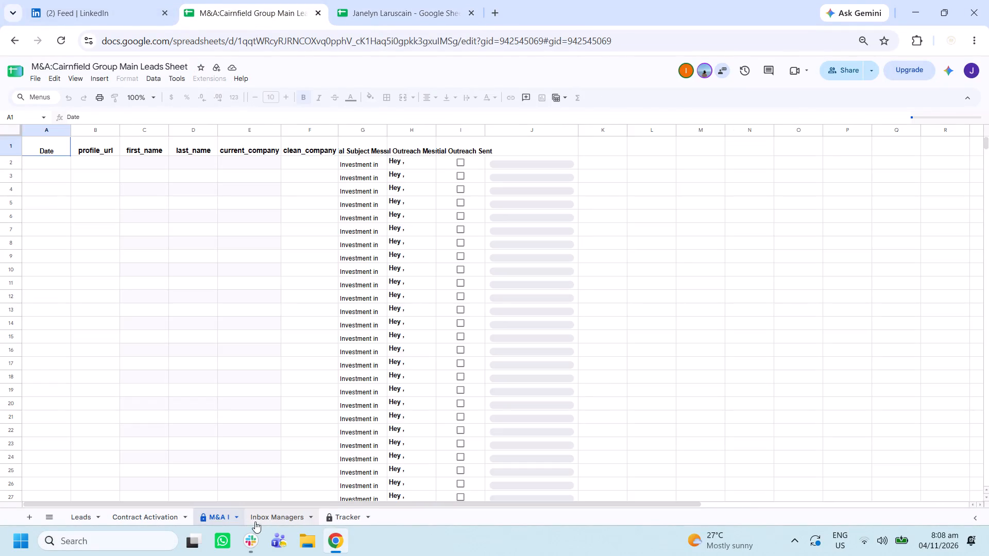
{"action": "left_click", "coordinate": [266, 520]}
{"action": "left_click", "coordinate": [175, 515]}
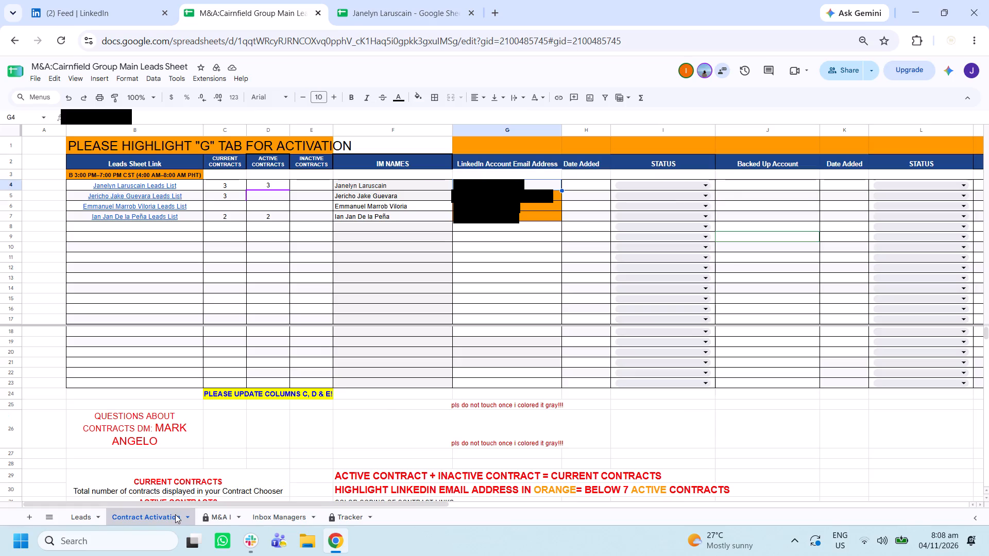
{"action": "left_click", "coordinate": [83, 513]}
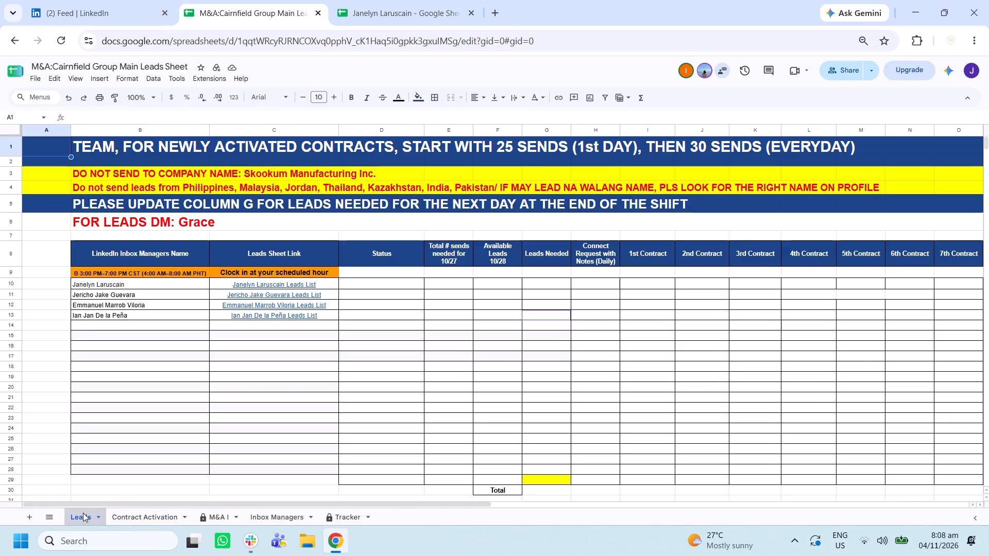
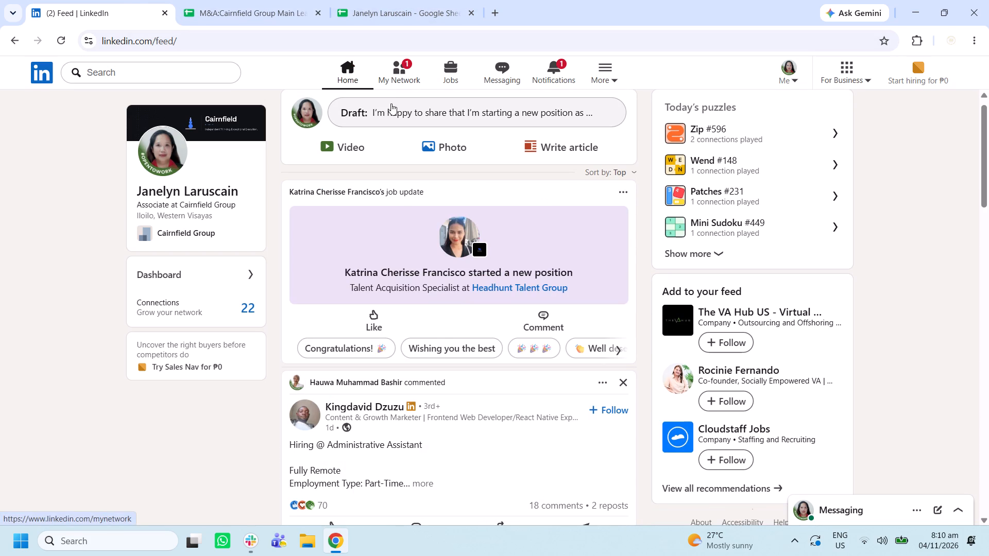
Check the LinkedIn network page, the notifications and the Sales Navigator notifications.
{"action": "left_click", "coordinate": [394, 77]}
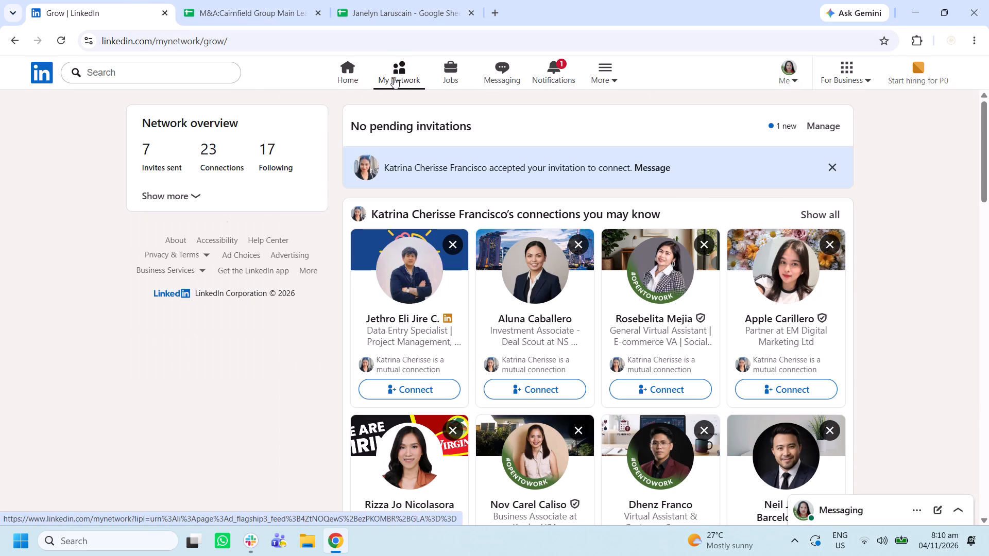
{"action": "left_click", "coordinate": [552, 73]}
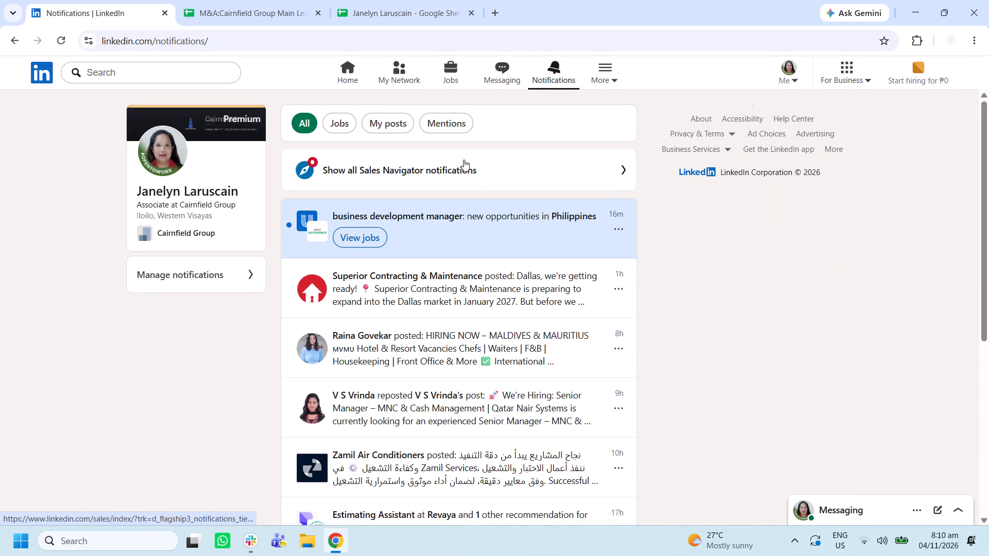
{"action": "left_click", "coordinate": [622, 172]}
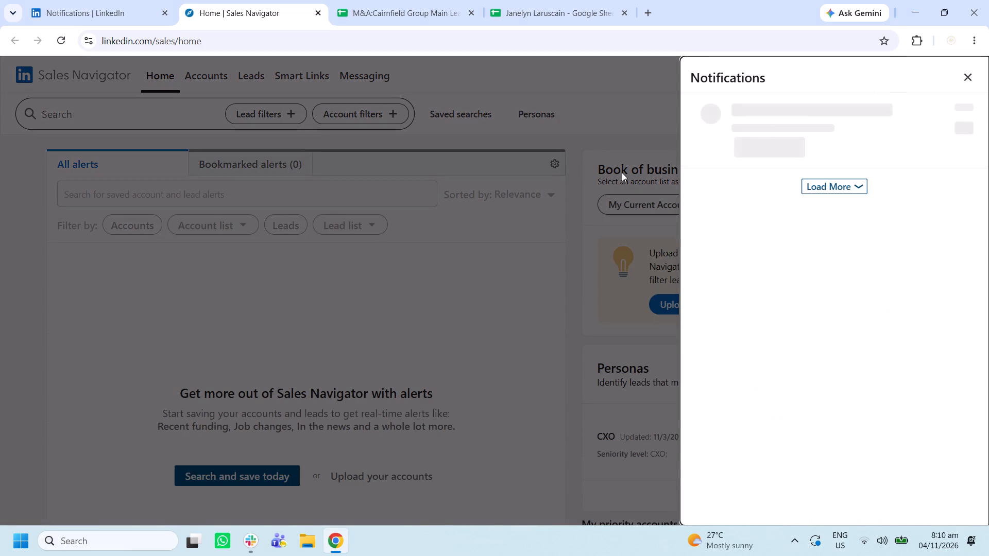
{"action": "left_click", "coordinate": [965, 82]}
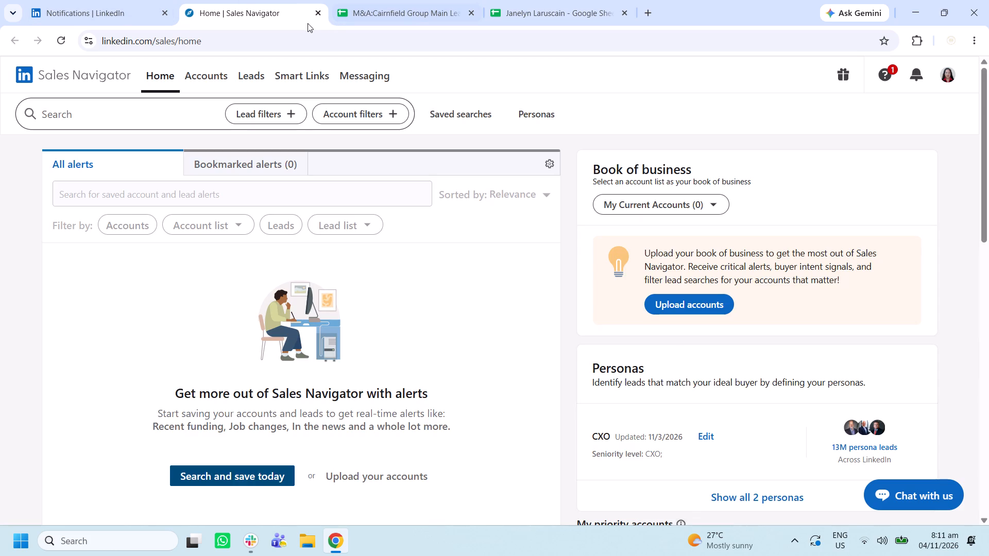
{"action": "left_click", "coordinate": [314, 14]}
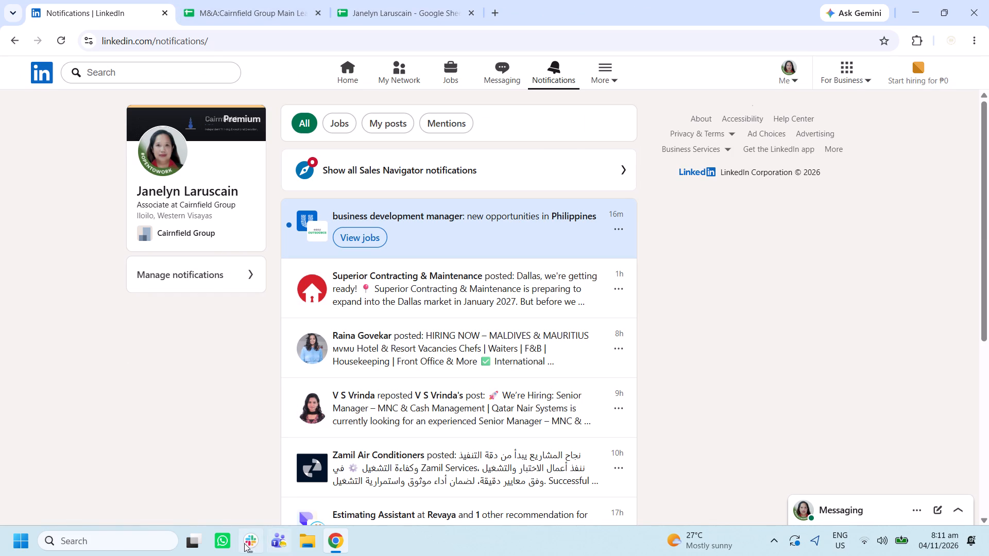
In File Explorer, create a Desktop folder named SILVERCREST - CAIRNFIELD and open it.
{"action": "left_click", "coordinate": [301, 545]}
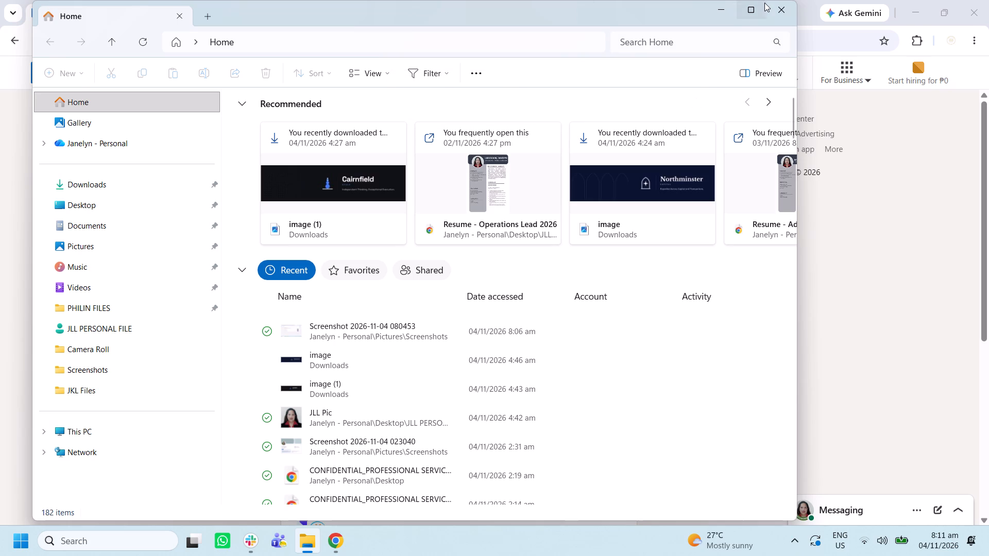
{"action": "left_click", "coordinate": [749, 13]}
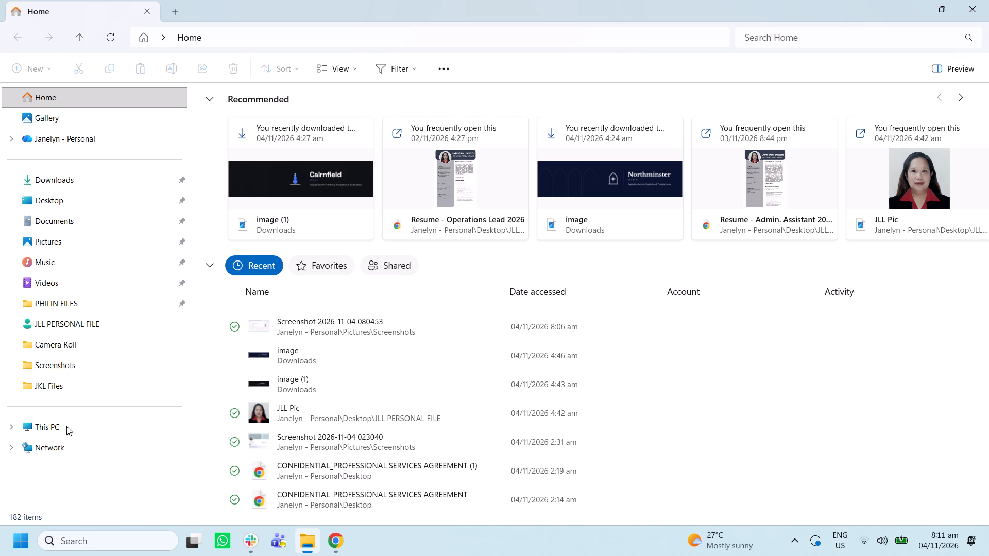
{"action": "left_click", "coordinate": [72, 203]}
{"action": "left_click", "coordinate": [31, 67]}
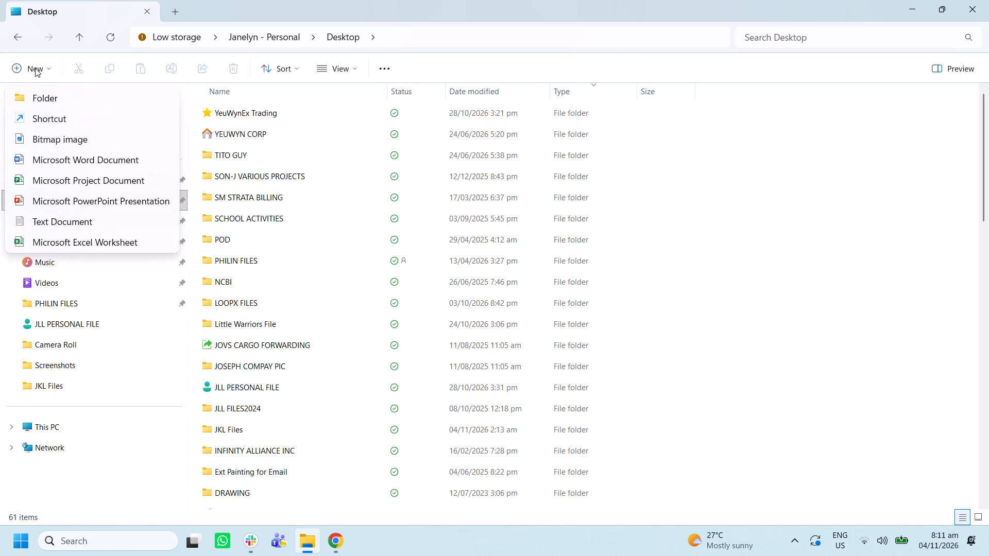
{"action": "left_click_drag", "start_coordinate": [66, 96], "coordinate": [68, 101]}
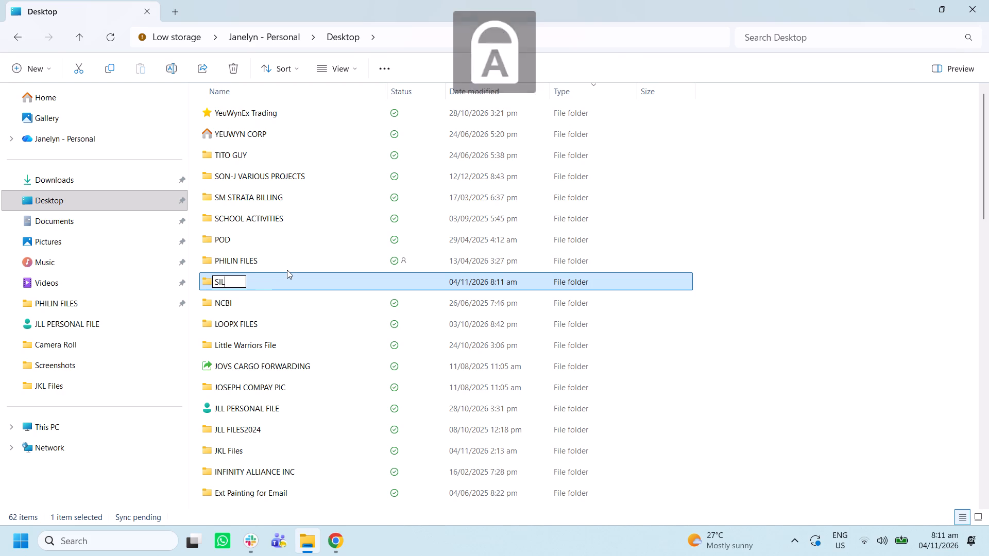
{"action": "type", "text": "CREST"}
{"action": "key", "text": "space"}
{"action": "type", "text": "-"}
{"action": "key", "text": "space"}
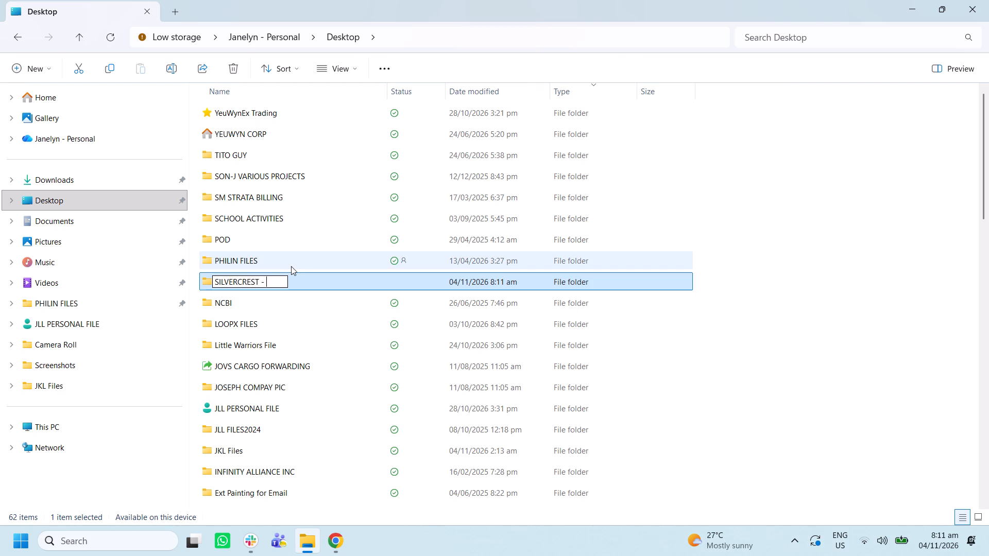
{"action": "type", "text": "CAIRN"}
{"action": "type", "text": "FIELD"}
{"action": "left_click", "coordinate": [741, 362]}
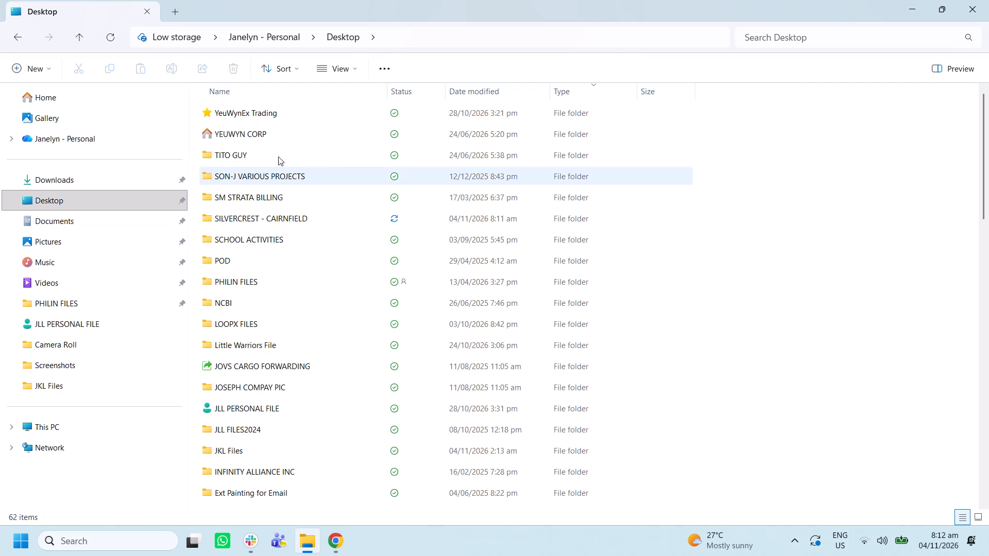
{"action": "double_click", "coordinate": [220, 221]}
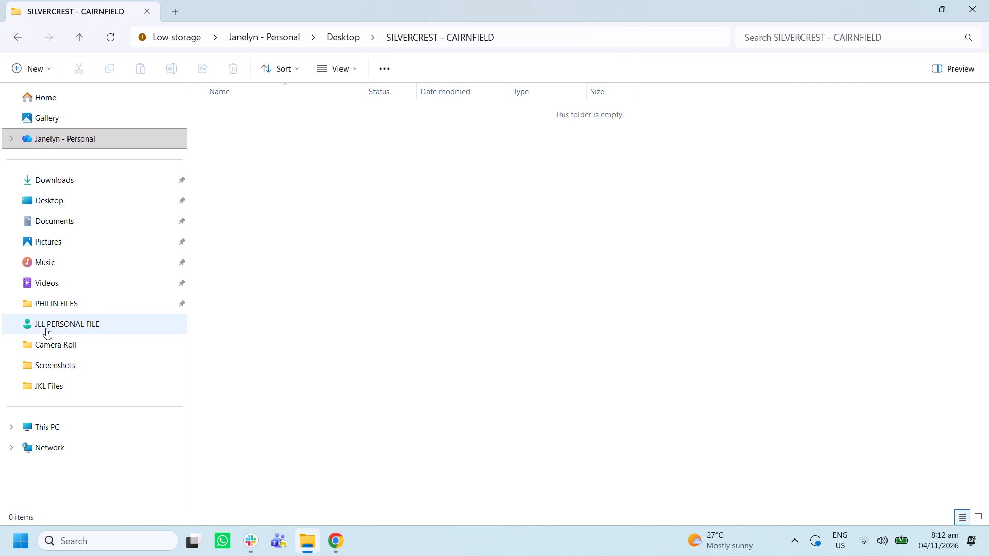
Examine the 2026-11-04 screenshots 080453, 080659 and 080754 in the Pictures Screenshots folder.
{"action": "left_click", "coordinate": [81, 241]}
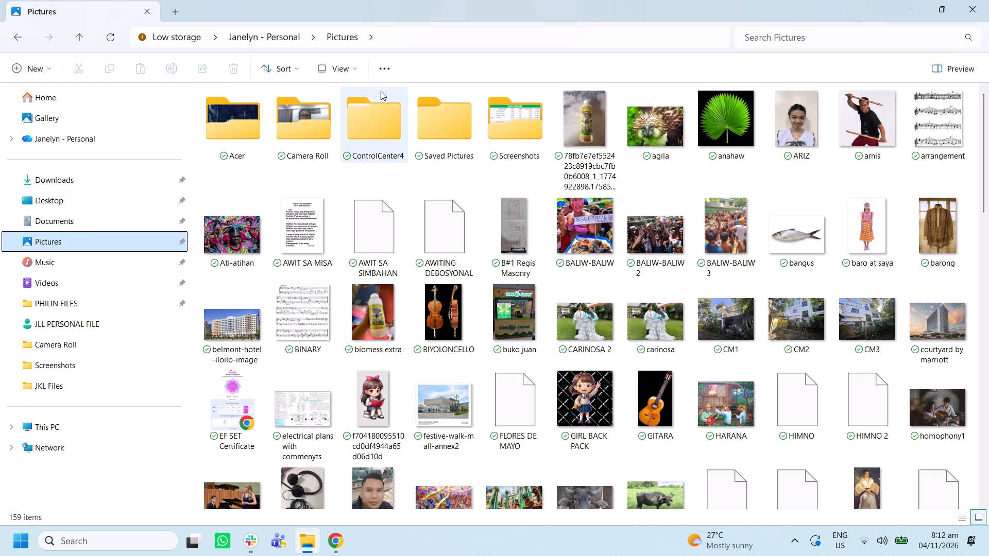
{"action": "double_click", "coordinate": [512, 130]}
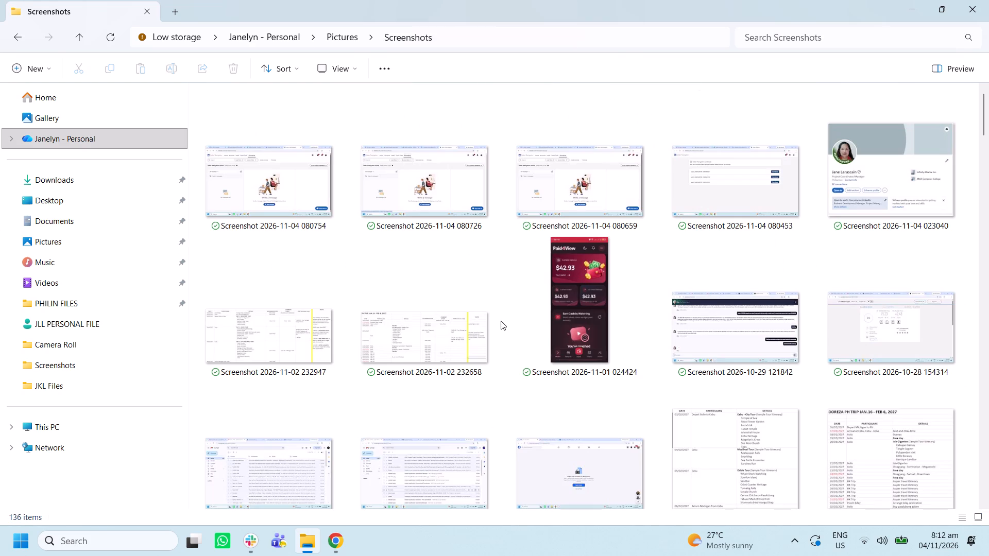
{"action": "left_click", "coordinate": [263, 182]}
{"action": "left_click", "coordinate": [743, 181]}
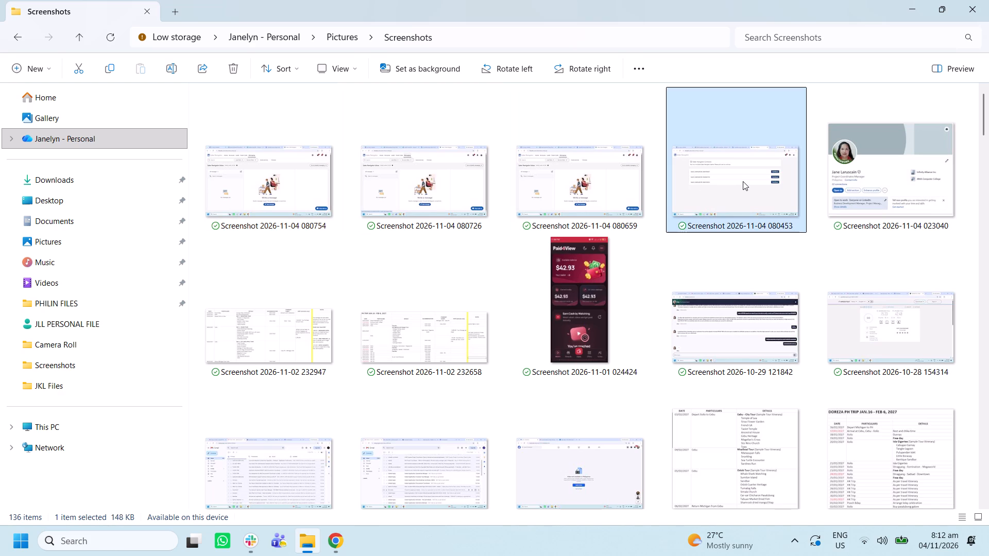
{"action": "double_click", "coordinate": [744, 184]}
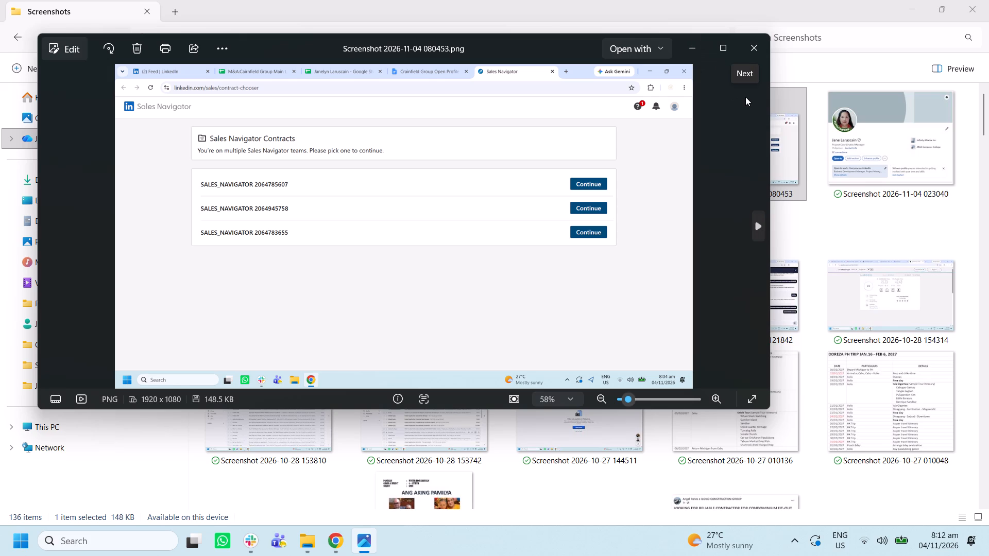
{"action": "left_click", "coordinate": [757, 45]}
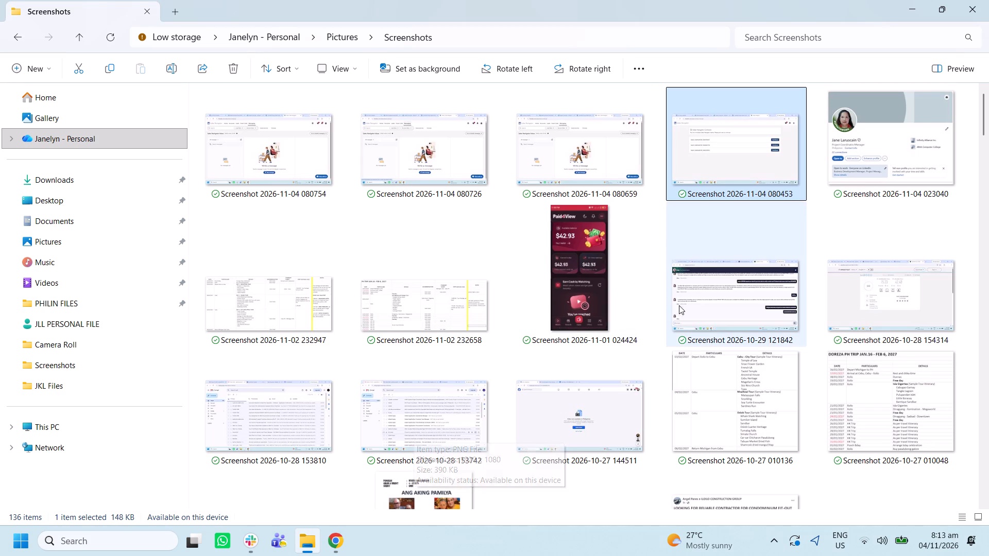
{"action": "left_click", "coordinate": [568, 162]}
{"action": "double_click", "coordinate": [569, 161]}
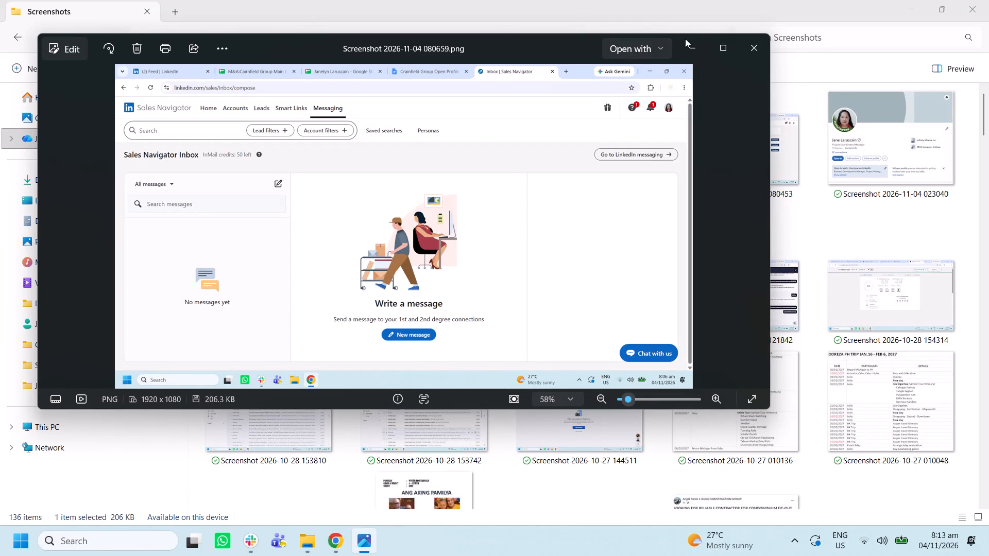
{"action": "left_click", "coordinate": [754, 48]}
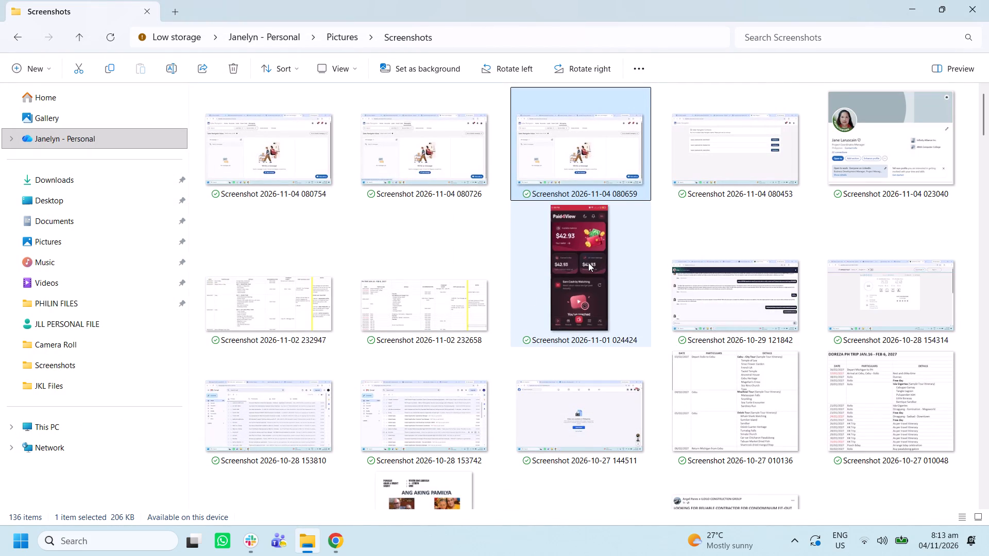
{"action": "double_click", "coordinate": [275, 167]}
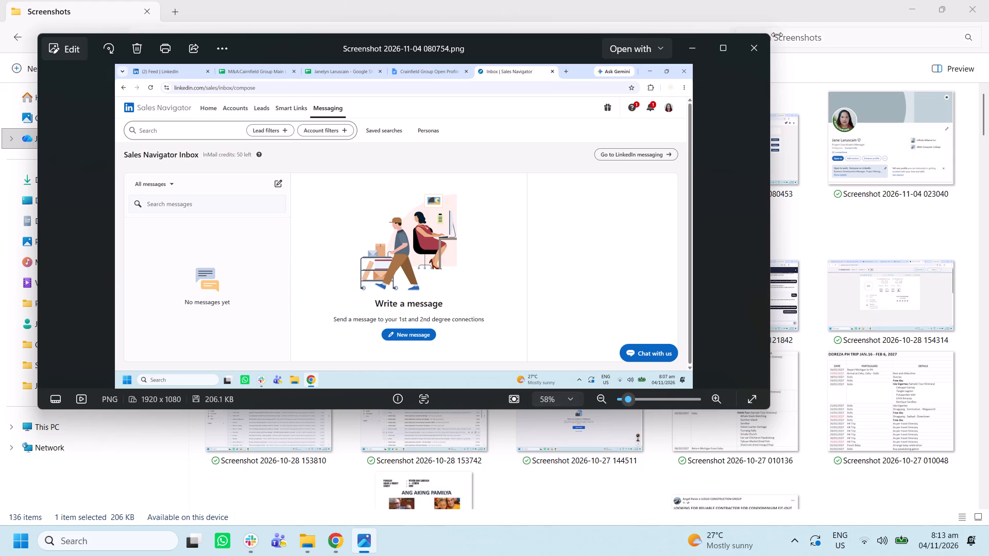
{"action": "left_click", "coordinate": [758, 49]}
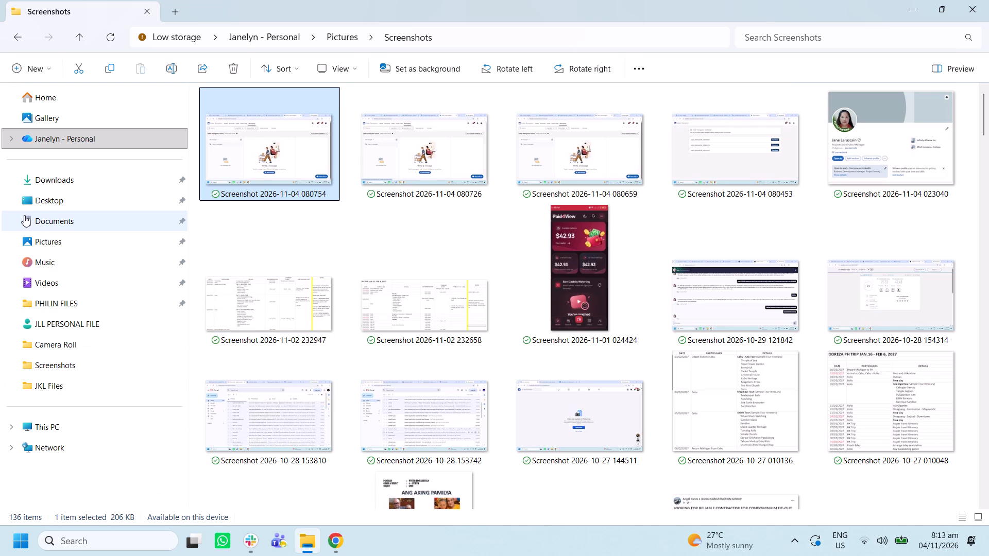
Create a subfolder named EOD inside the Desktop folder SILVERCREST - CAIRNFIELD.
{"action": "left_click", "coordinate": [74, 201]}
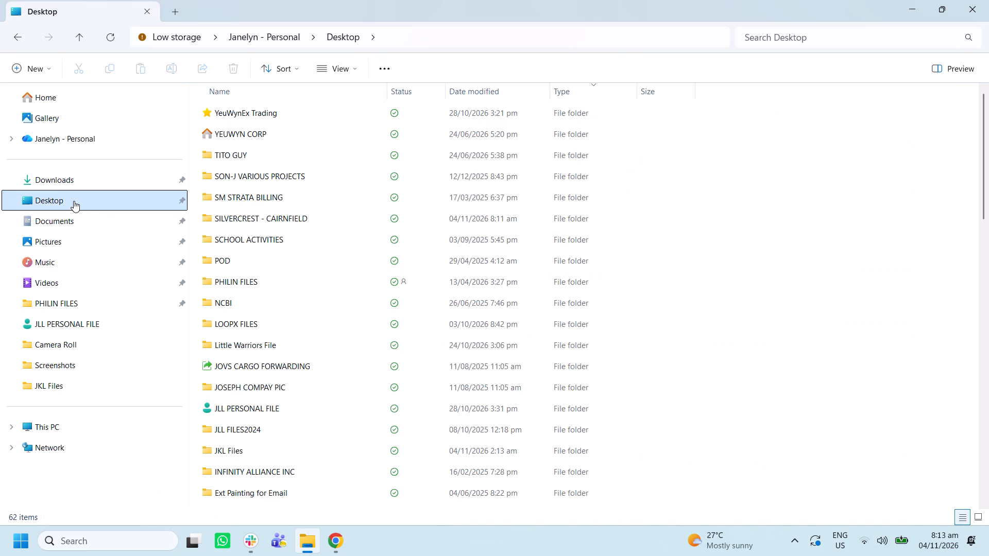
{"action": "double_click", "coordinate": [284, 215]}
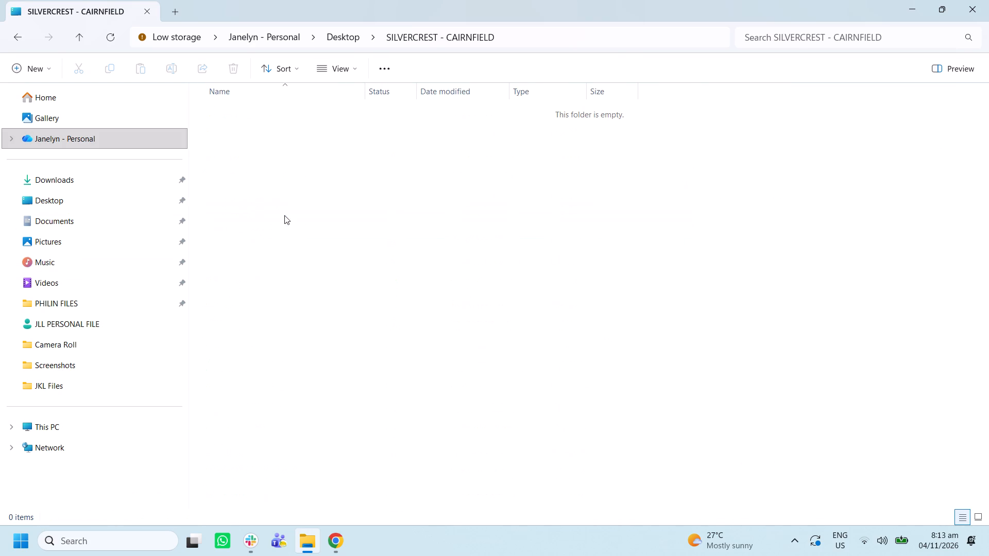
{"action": "left_click", "coordinate": [25, 67]}
{"action": "left_click", "coordinate": [71, 98]}
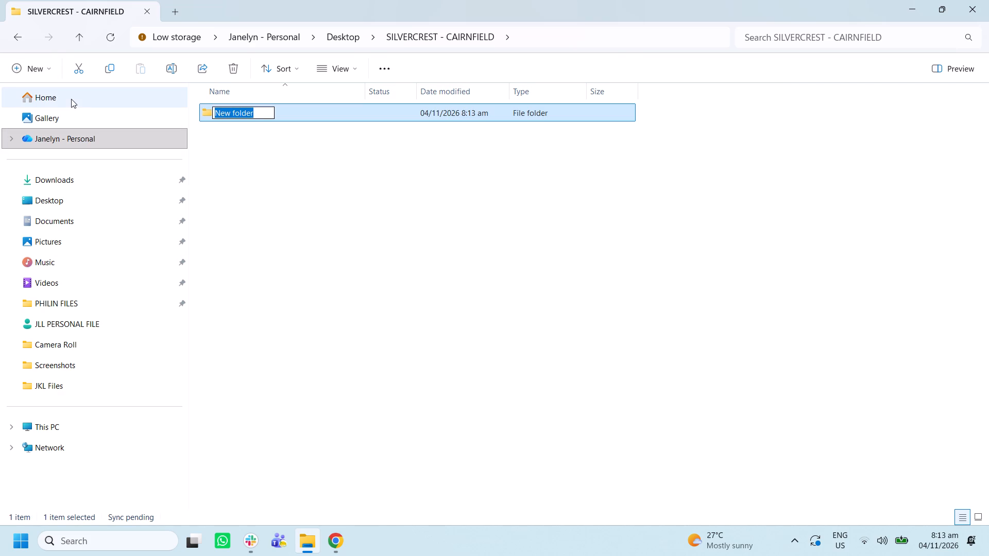
{"action": "type", "text": "eod"}
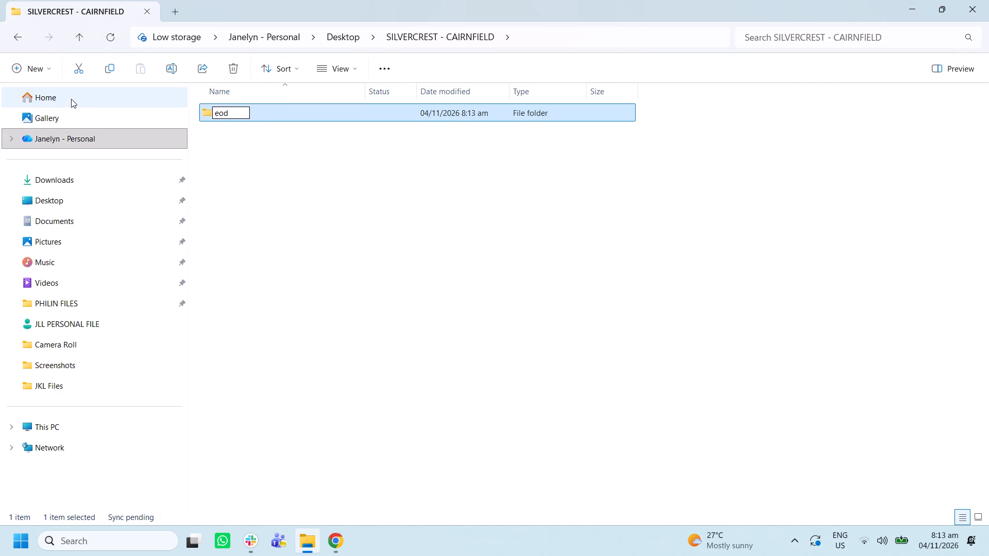
{"action": "key", "text": "BackSpace"}
{"action": "key", "text": "BackSpace"}
{"action": "key", "text": "BackSpace"}
{"action": "type", "text": "EDOD"}
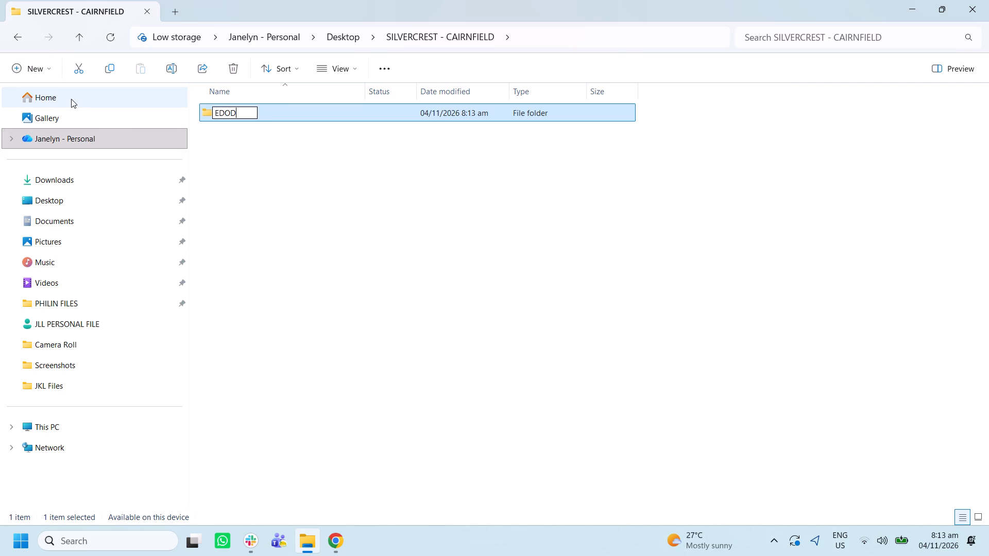
{"action": "key", "text": "BackSpace"}
{"action": "key", "text": "BackSpace"}
{"action": "key", "text": "BackSpace"}
{"action": "type", "text": "OD"}
{"action": "left_click", "coordinate": [370, 210]}
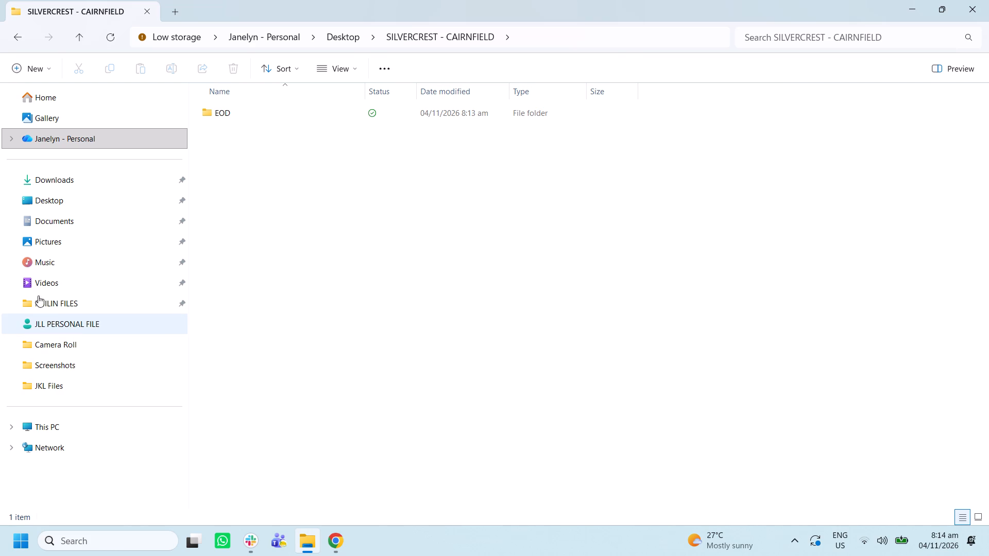
Move the 2026-11-04 screenshots 080453, 080659, 080726 and 080754 from the Pictures Screenshots folder into the EOD subfolder of SILVERCREST - CAIRNFIELD.
{"action": "left_click", "coordinate": [64, 245]}
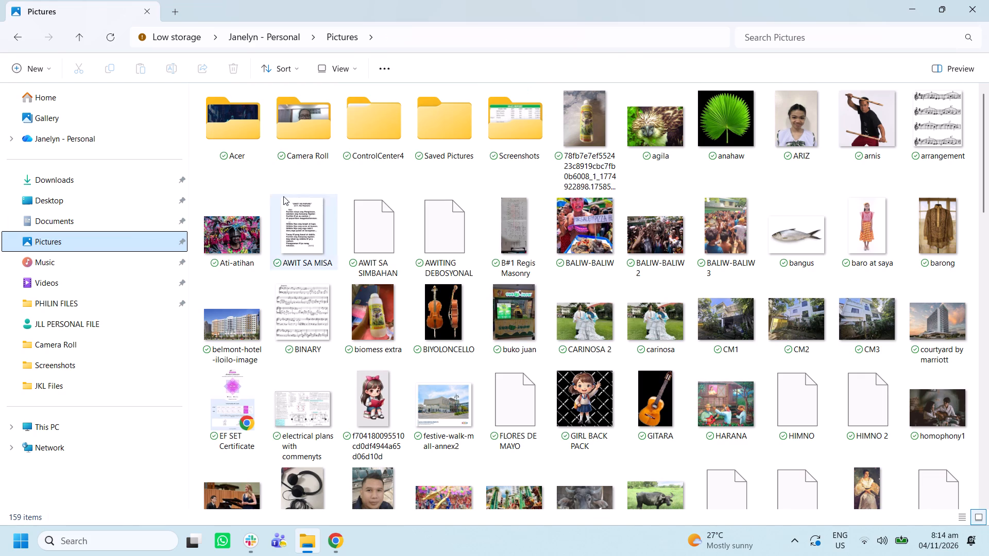
{"action": "double_click", "coordinate": [538, 123]}
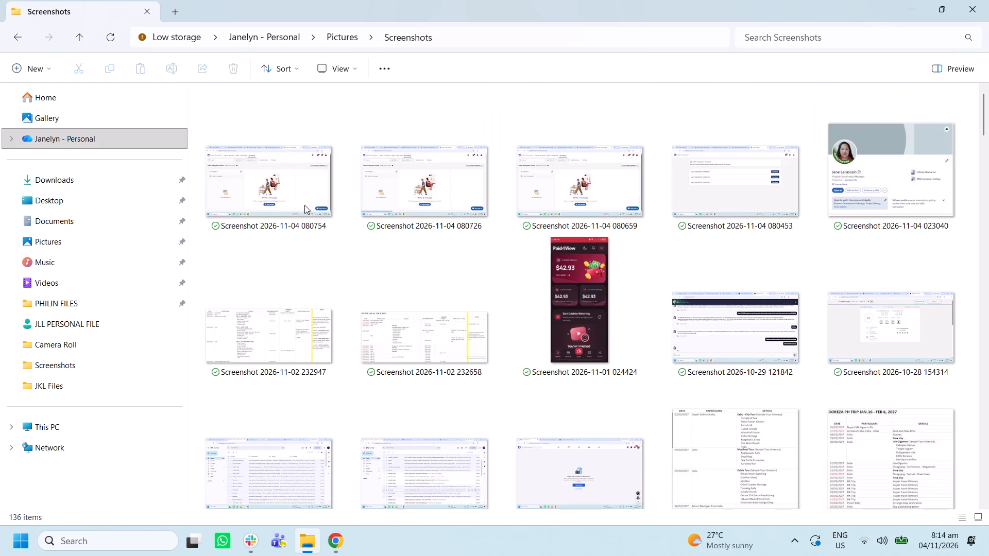
{"action": "left_click", "coordinate": [723, 207]}
{"action": "left_click", "coordinate": [584, 209], "text": "shift"}
{"action": "left_click", "coordinate": [432, 211], "text": "shift"}
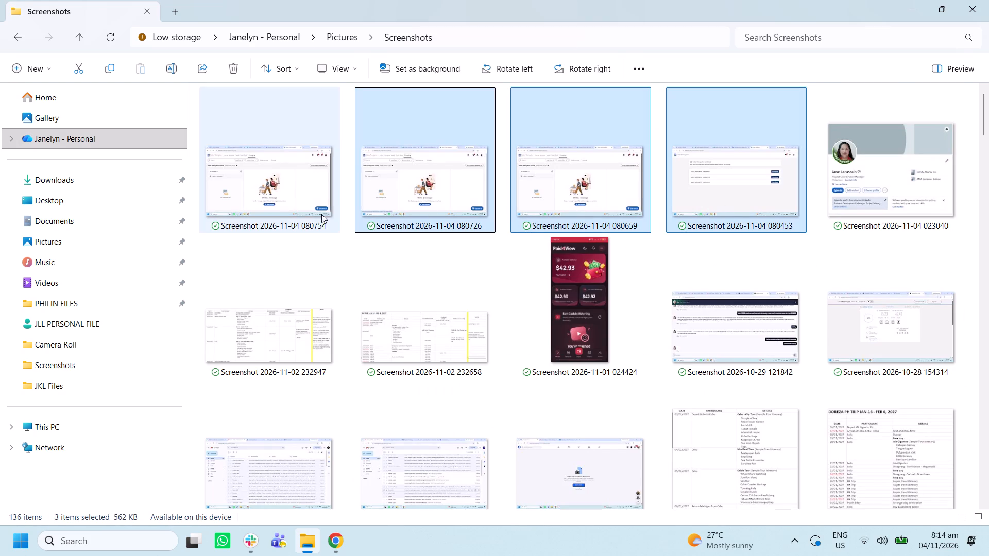
{"action": "left_click", "coordinate": [307, 214], "text": "shift"}
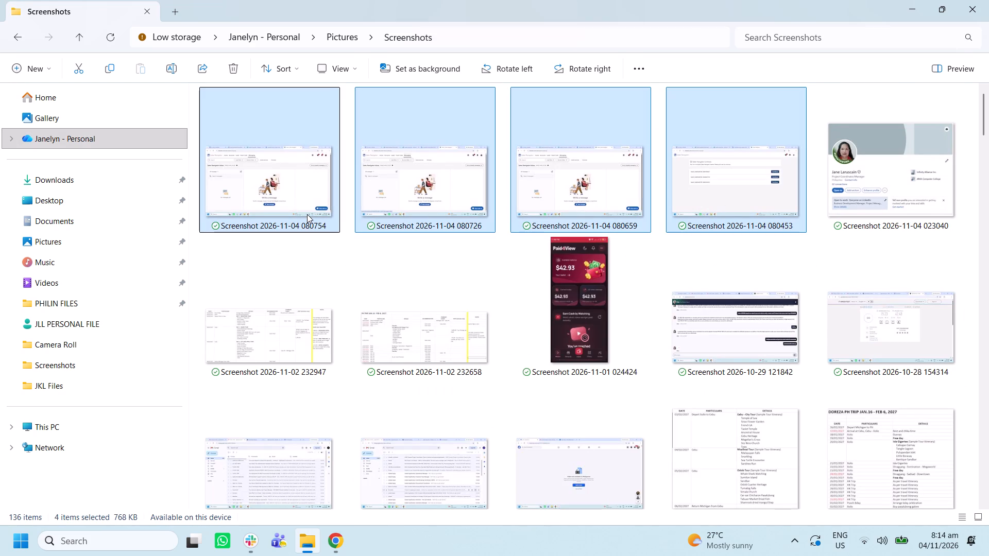
{"action": "key", "text": "ctrl+x"}
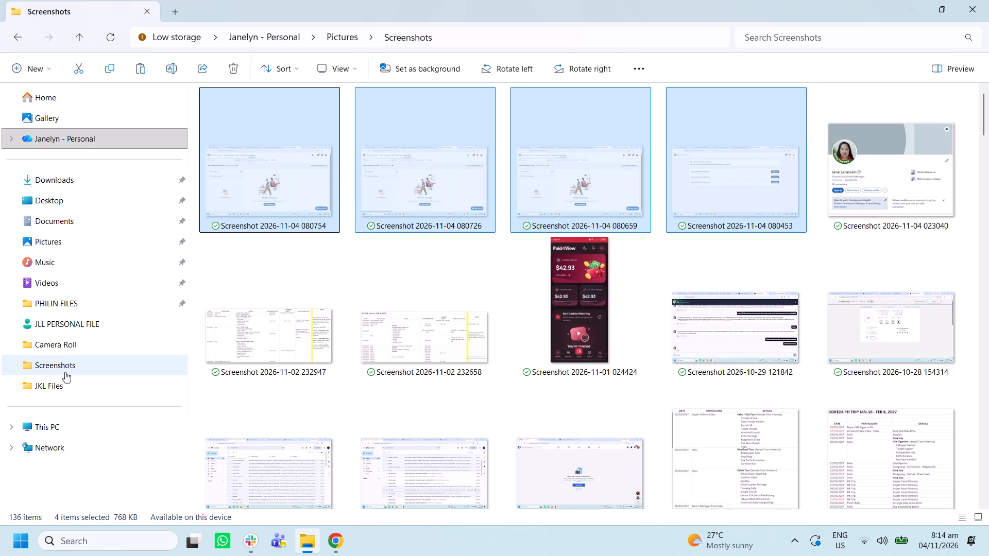
{"action": "scroll", "coordinate": [74, 258], "scroll_direction": "down", "scroll_amount": 4}
{"action": "left_click", "coordinate": [64, 216]}
{"action": "left_click", "coordinate": [65, 201]}
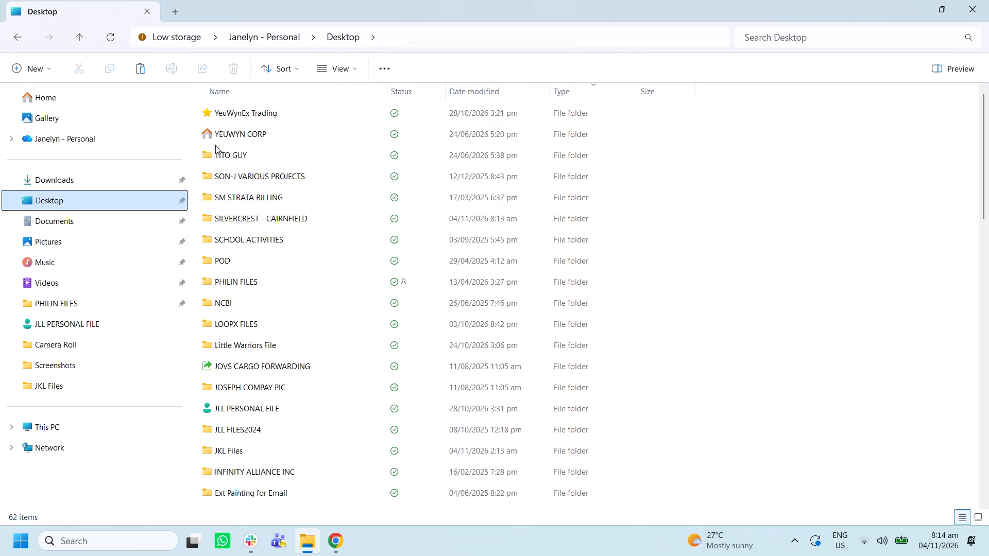
{"action": "double_click", "coordinate": [269, 218]}
{"action": "double_click", "coordinate": [223, 113]}
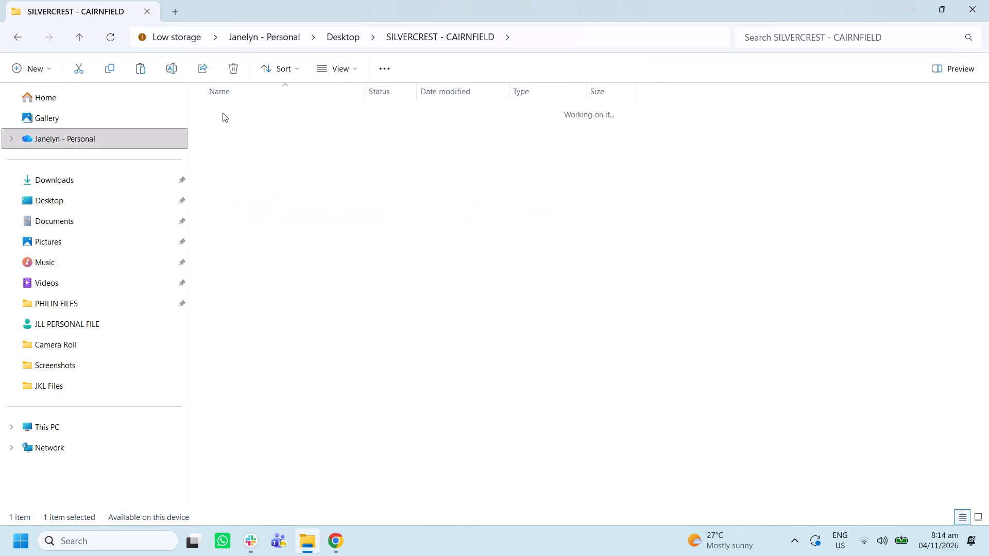
{"action": "key", "text": "ctrl+v"}
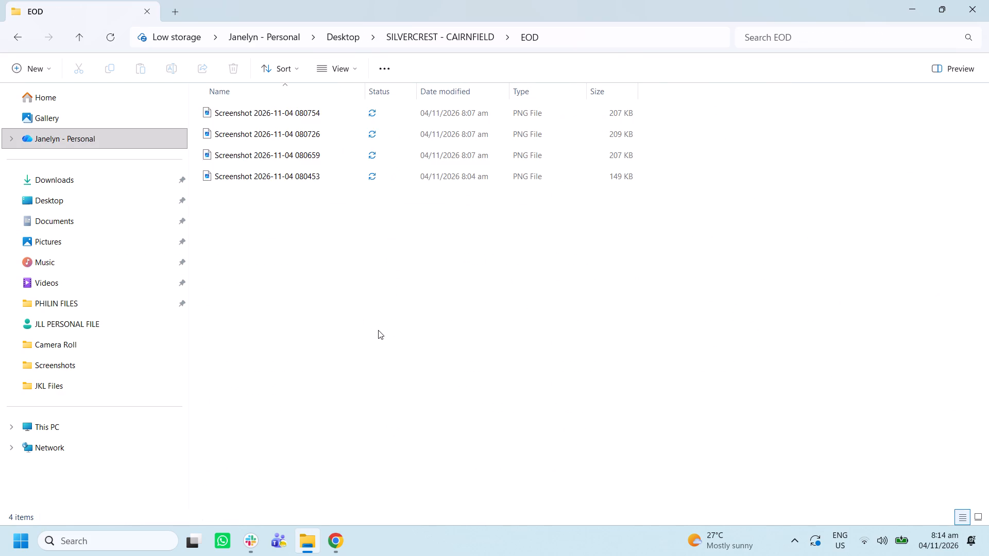
{"action": "left_click", "coordinate": [577, 377]}
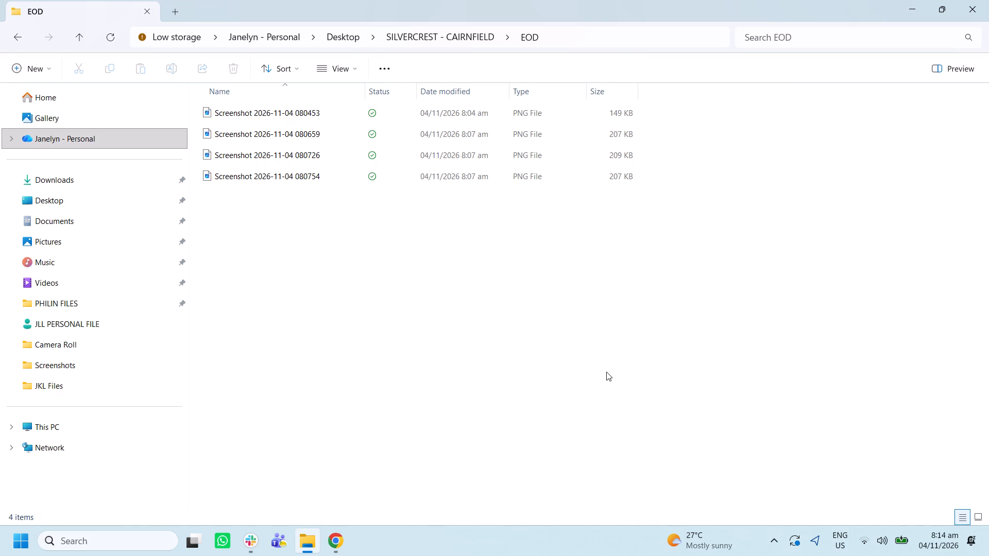
{"action": "left_click", "coordinate": [358, 335]}
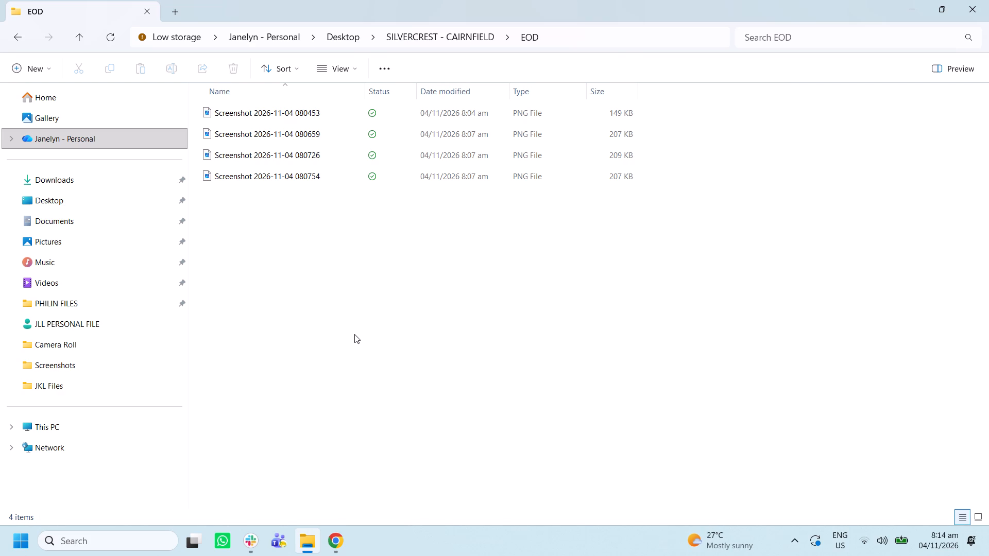
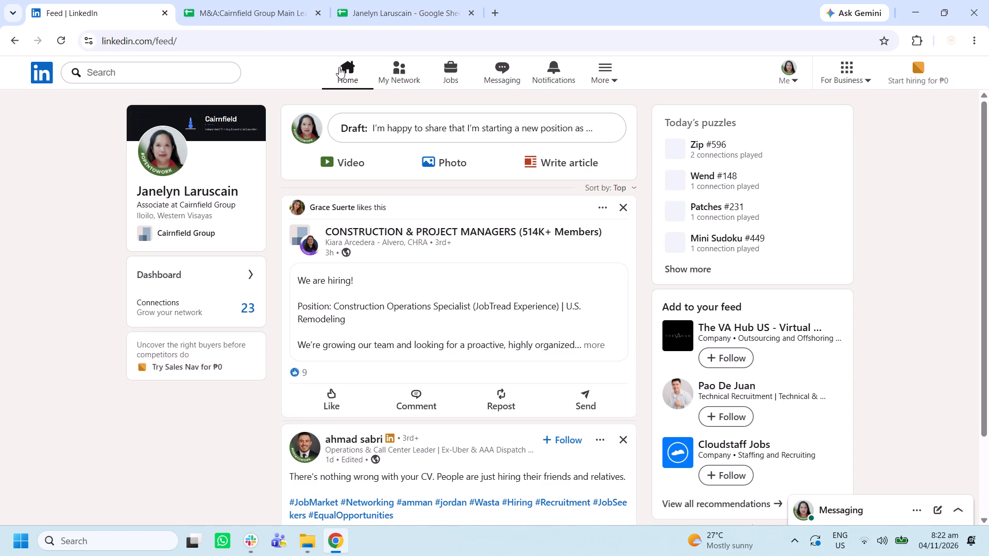
On the LinkedIn profile, set the employment type of the Associate role at Cairnfield Group to Part-time and save it.
{"action": "left_click", "coordinate": [240, 131]}
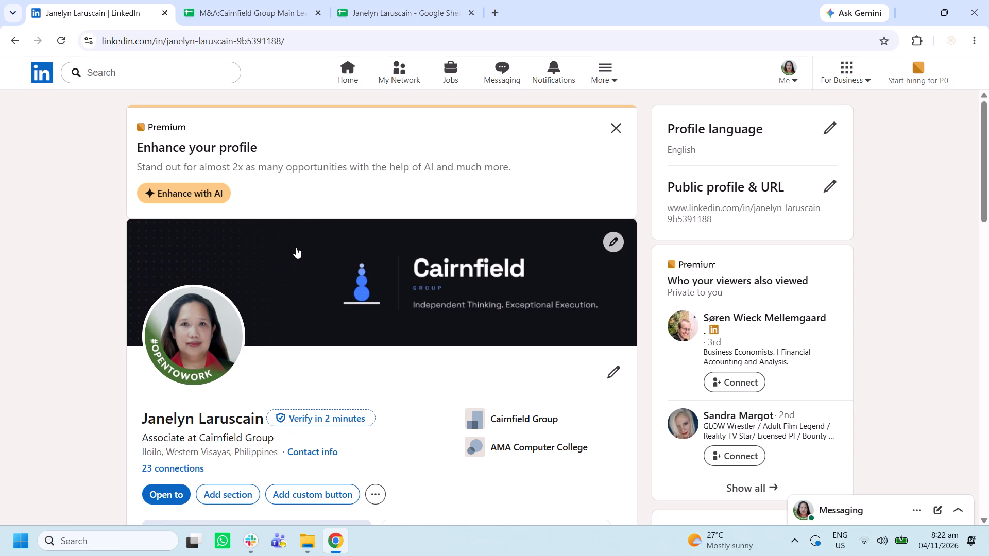
{"action": "scroll", "coordinate": [296, 247], "scroll_direction": "down", "scroll_amount": 5}
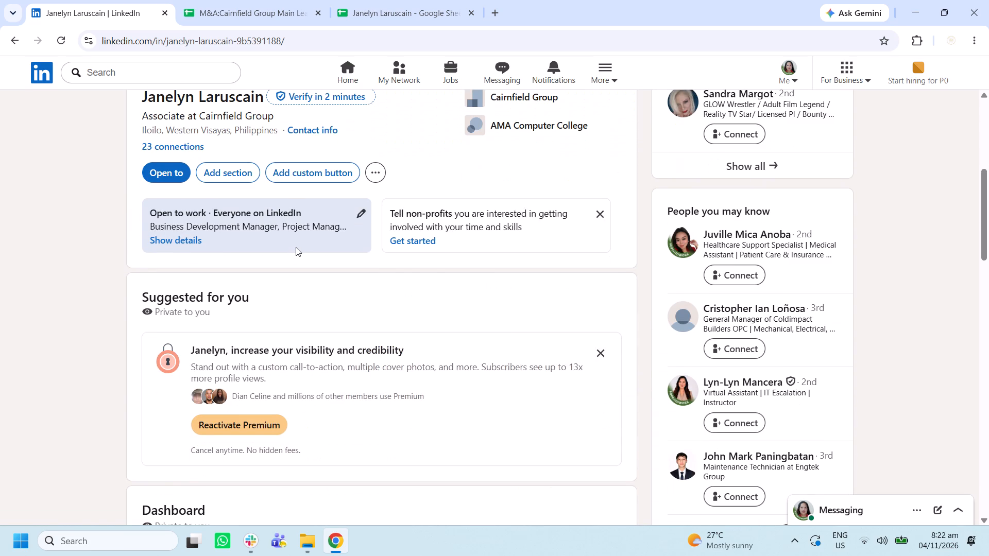
{"action": "left_click", "coordinate": [600, 350]}
{"action": "scroll", "coordinate": [183, 229], "scroll_direction": "down", "scroll_amount": 6}
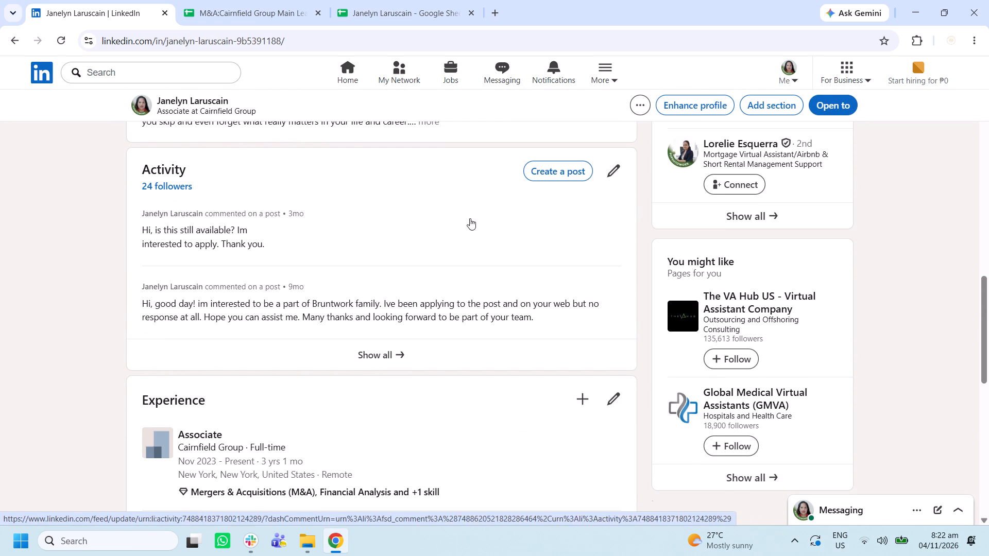
{"action": "scroll", "coordinate": [422, 283], "scroll_direction": "down", "scroll_amount": 4}
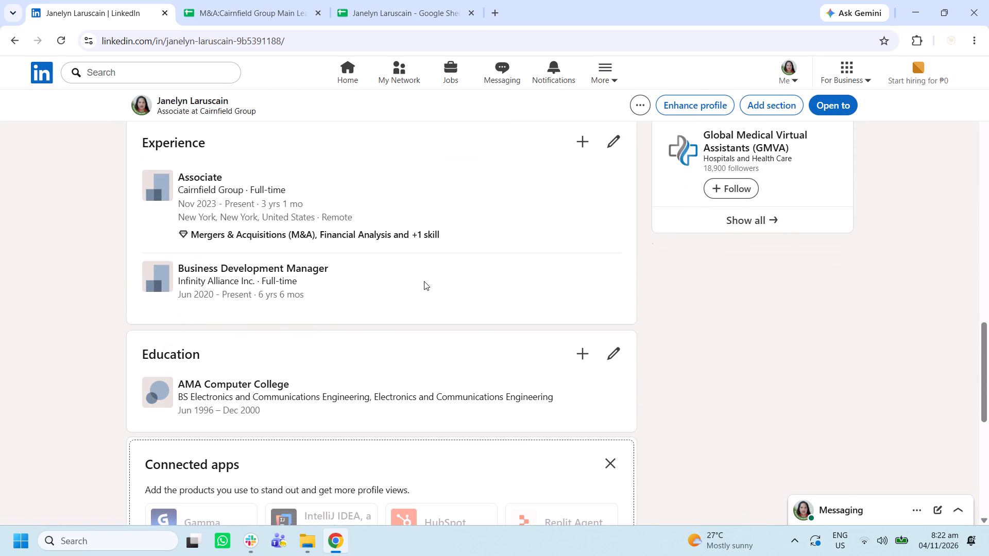
{"action": "left_click", "coordinate": [609, 141]}
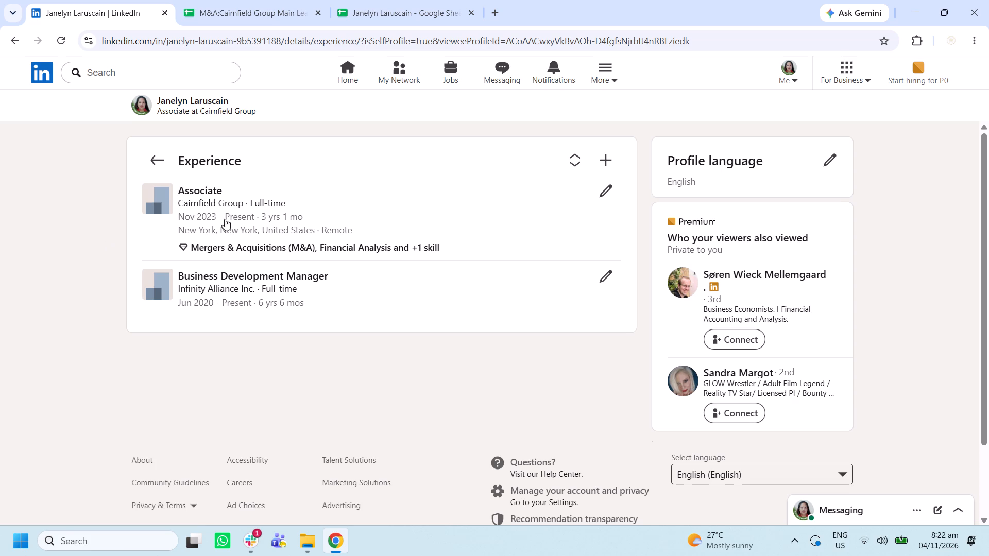
{"action": "left_click", "coordinate": [604, 195]}
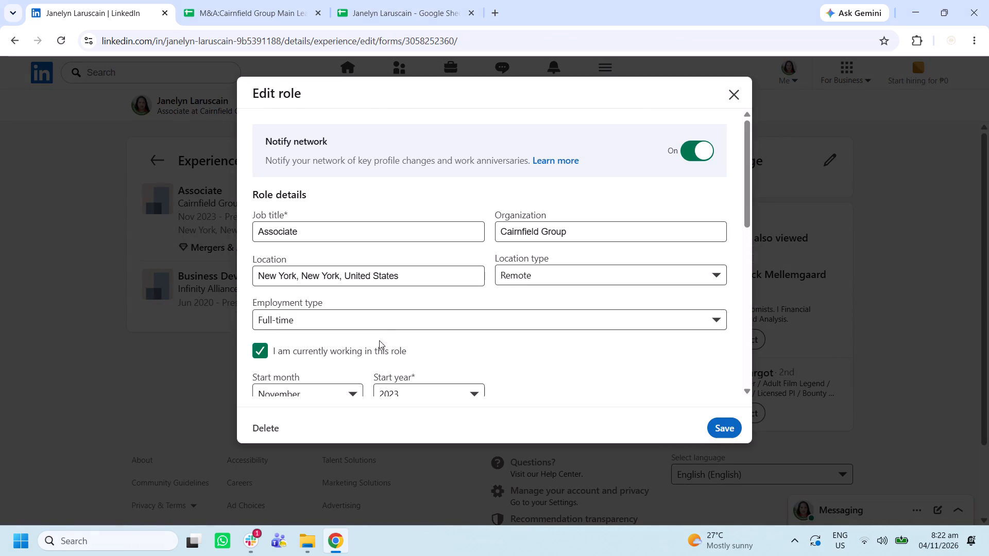
{"action": "left_click", "coordinate": [381, 320]}
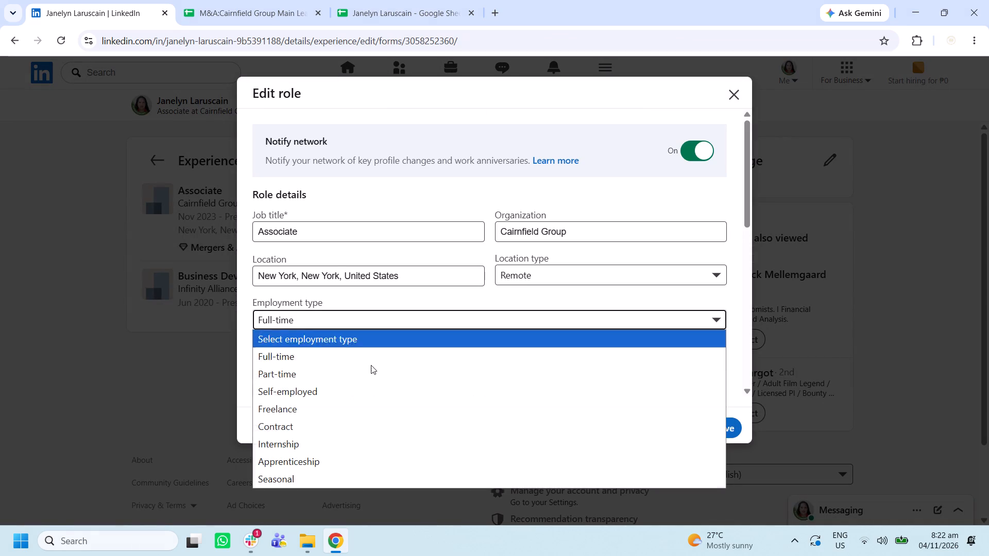
{"action": "left_click", "coordinate": [369, 372]}
{"action": "left_click", "coordinate": [356, 321]}
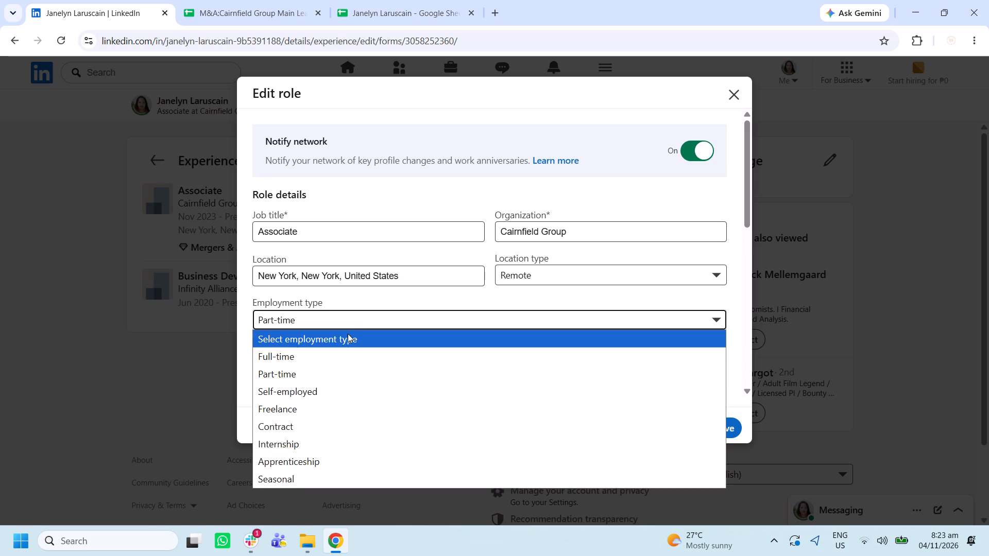
{"action": "left_click", "coordinate": [876, 360]}
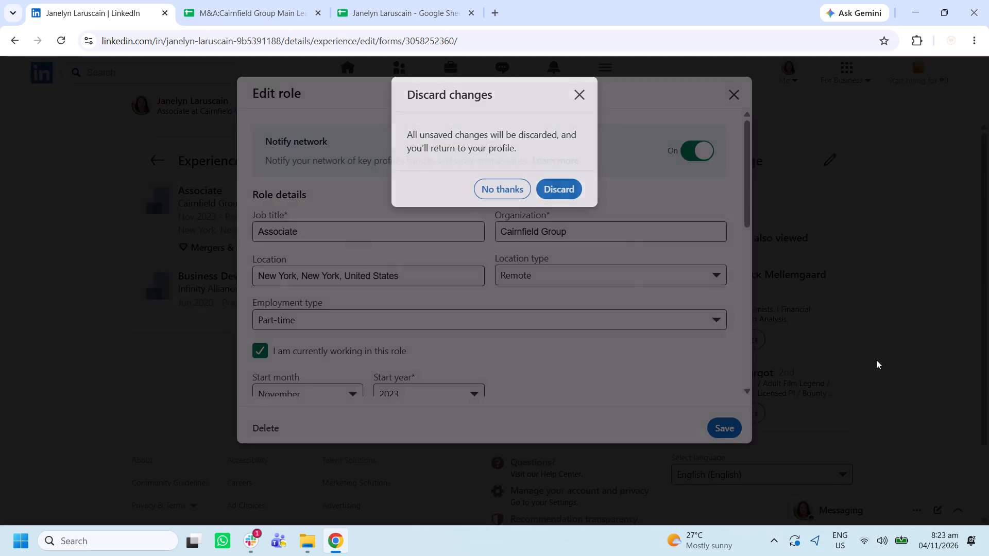
{"action": "left_click", "coordinate": [582, 93]}
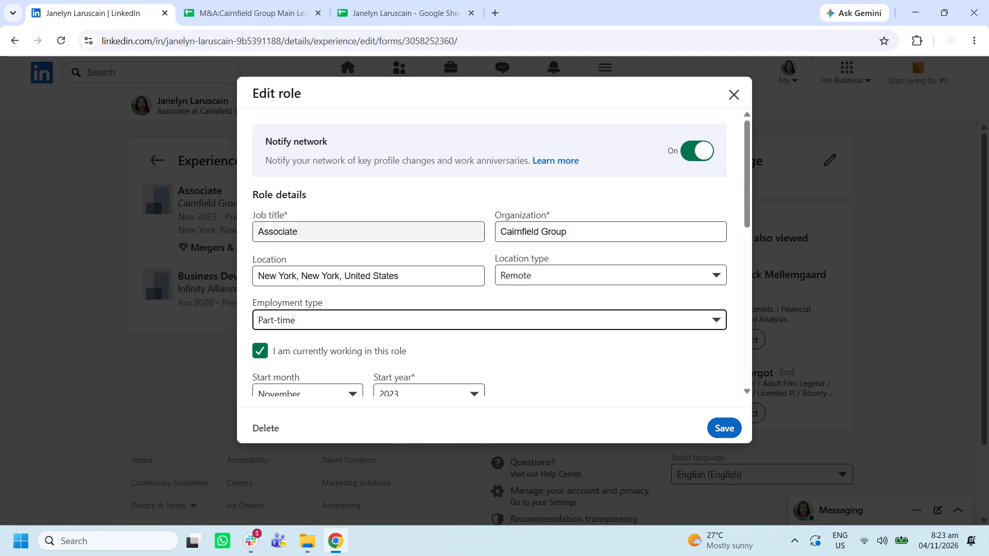
{"action": "left_click", "coordinate": [720, 426]}
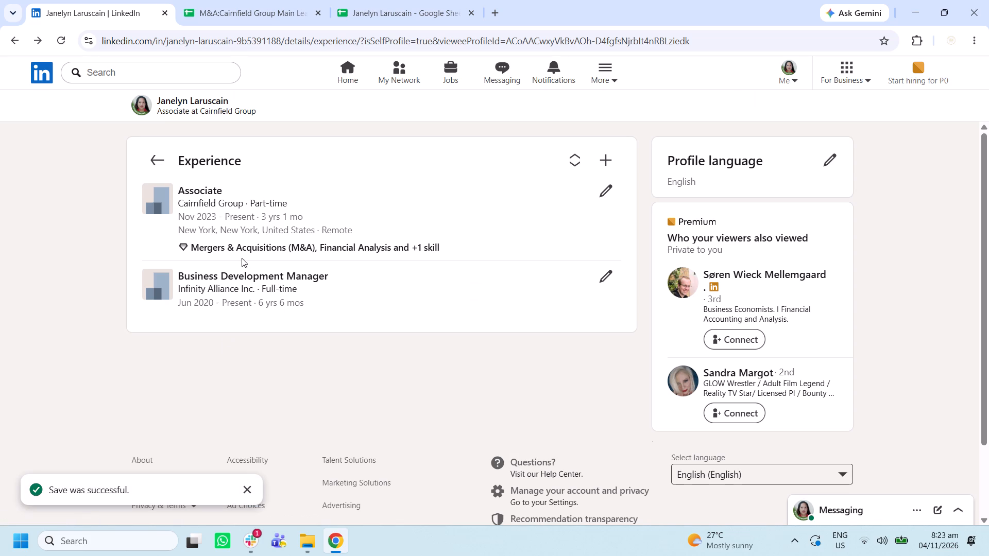
{"action": "scroll", "coordinate": [251, 258], "scroll_direction": "down", "scroll_amount": 11}
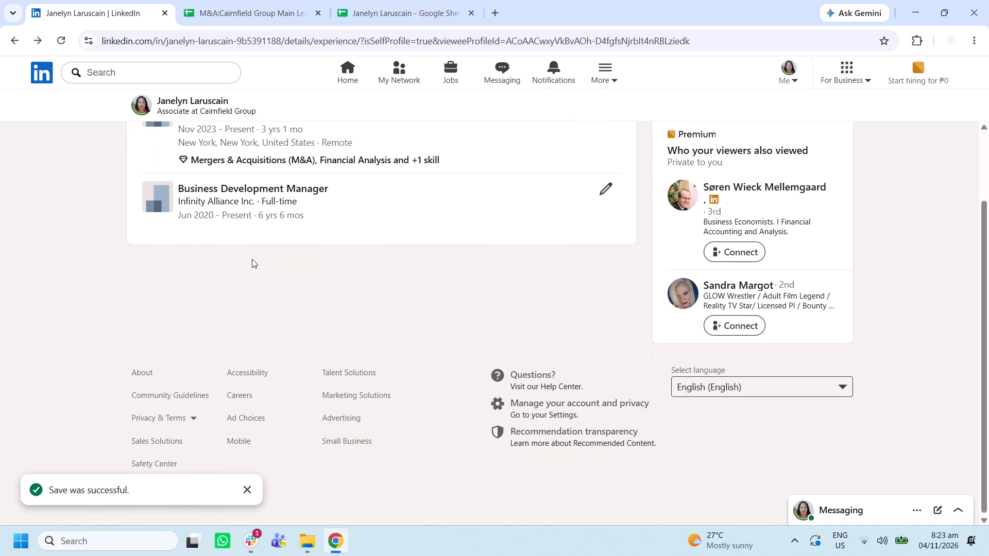
{"action": "scroll", "coordinate": [386, 265], "scroll_direction": "up", "scroll_amount": 11}
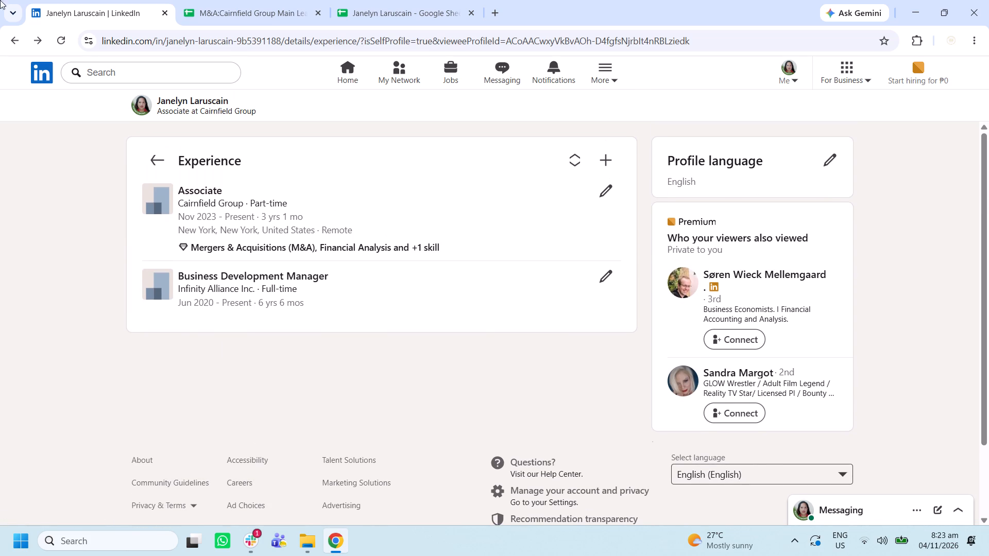
Switch to the M&A:Cairnfield Group Main Leads Sheet and open its Inbox Managers sheet.
{"action": "left_click", "coordinate": [245, 6]}
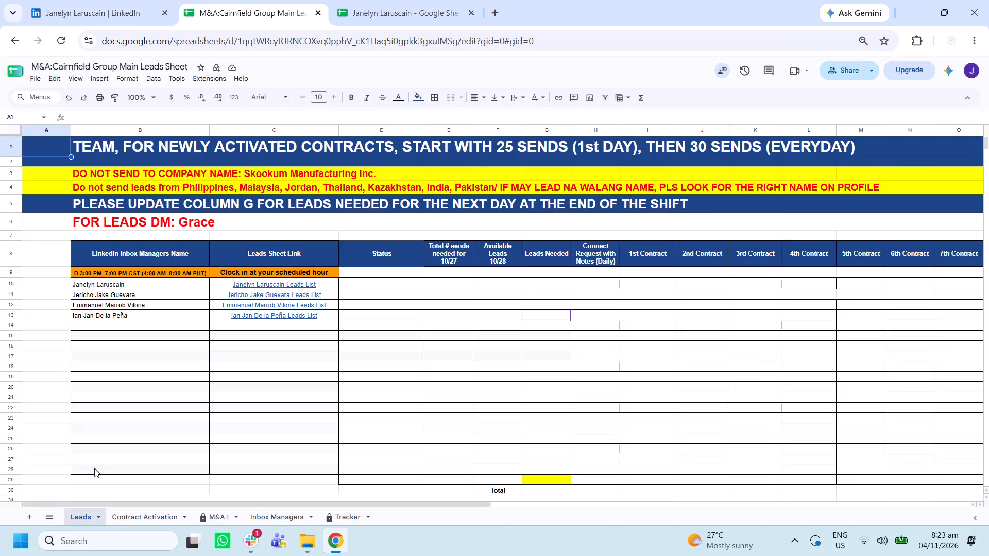
{"action": "left_click", "coordinate": [282, 517]}
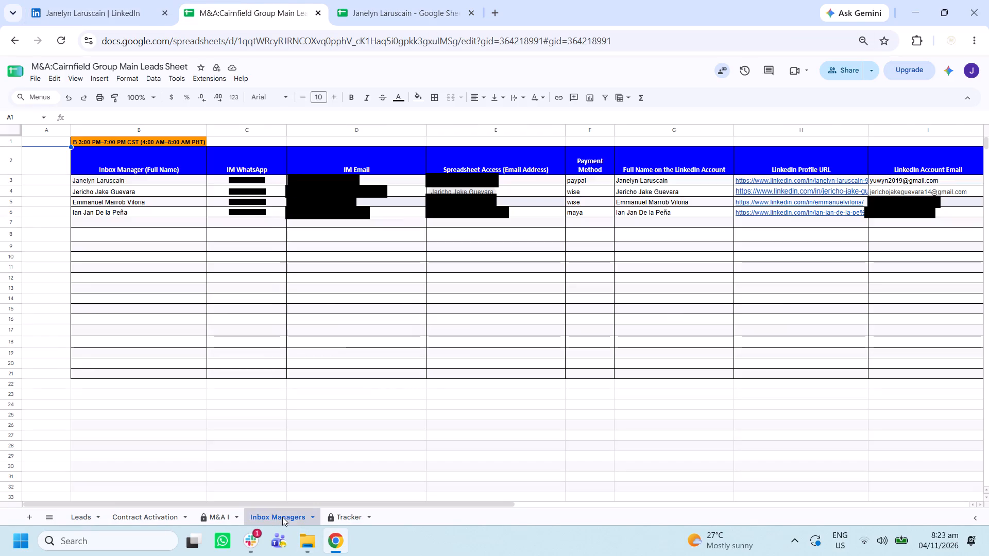
{"action": "scroll", "coordinate": [408, 302], "scroll_direction": "up", "scroll_amount": 1}
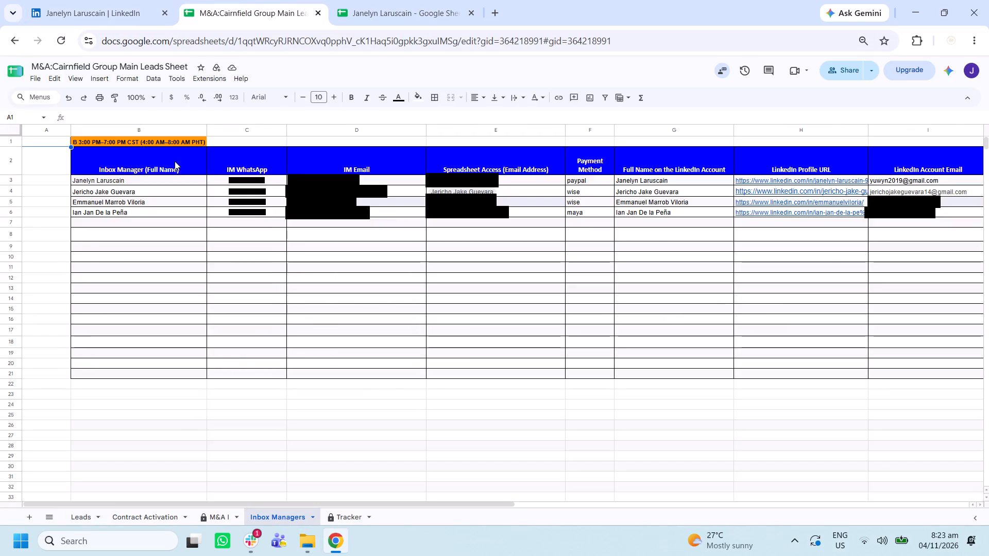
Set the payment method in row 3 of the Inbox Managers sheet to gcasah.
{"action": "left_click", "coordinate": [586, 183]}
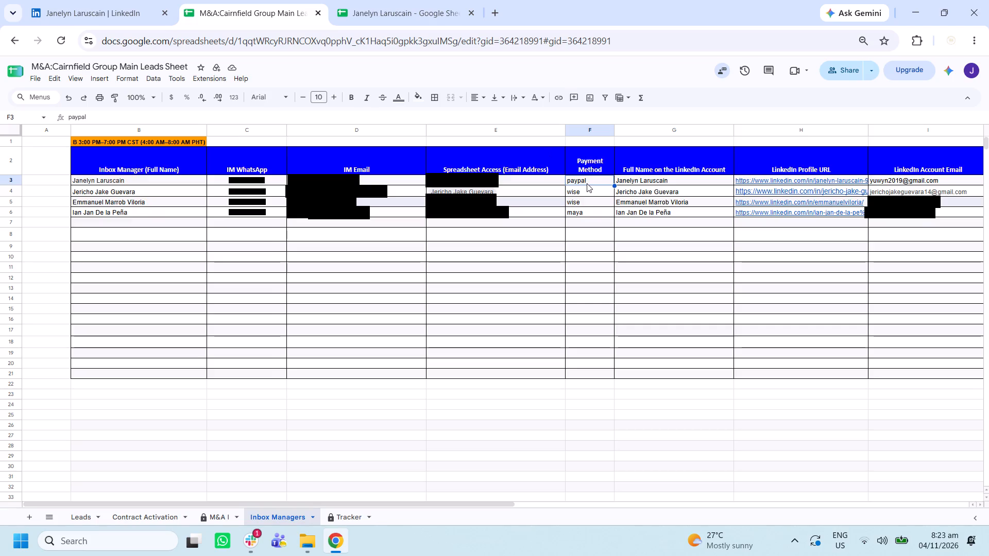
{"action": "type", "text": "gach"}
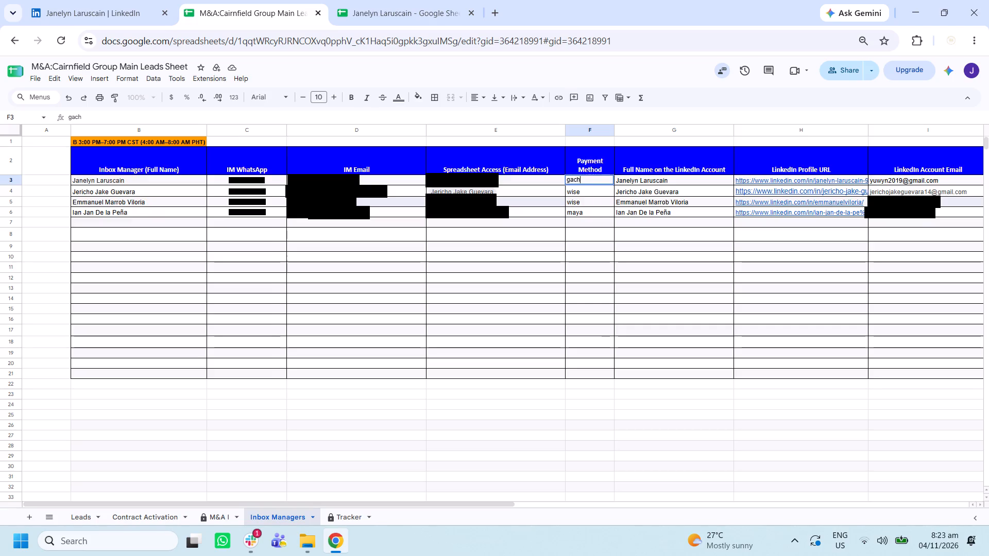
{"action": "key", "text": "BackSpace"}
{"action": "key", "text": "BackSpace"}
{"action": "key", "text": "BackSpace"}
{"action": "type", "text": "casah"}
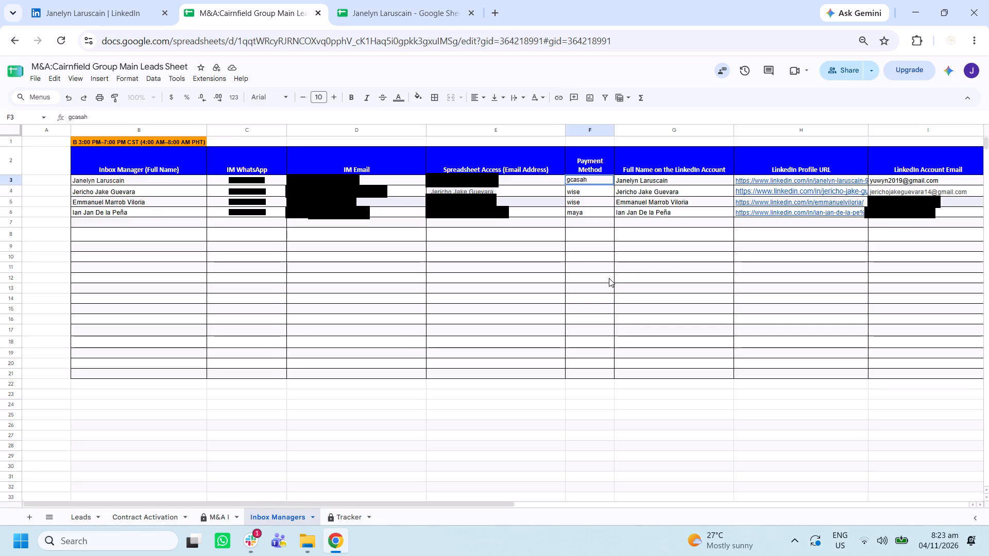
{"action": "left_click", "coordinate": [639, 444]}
Examine the Inbox Managers columns from the contact details through connections, employment contract, standard profile and restriction status.
{"action": "scroll", "coordinate": [380, 388], "scroll_direction": "up", "scroll_amount": 3}
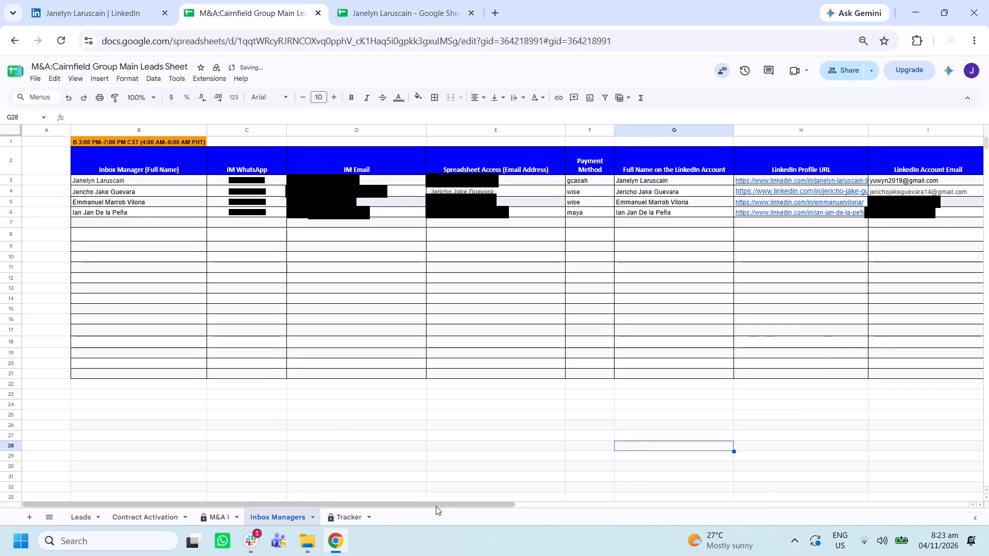
{"action": "left_click_drag", "start_coordinate": [439, 503], "coordinate": [734, 497]}
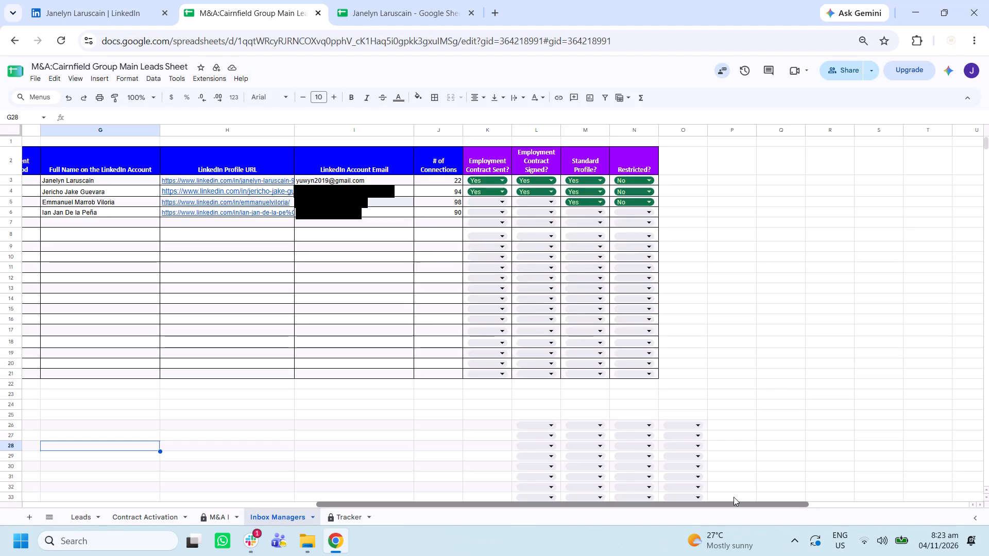
{"action": "left_click_drag", "start_coordinate": [734, 497], "coordinate": [704, 502]}
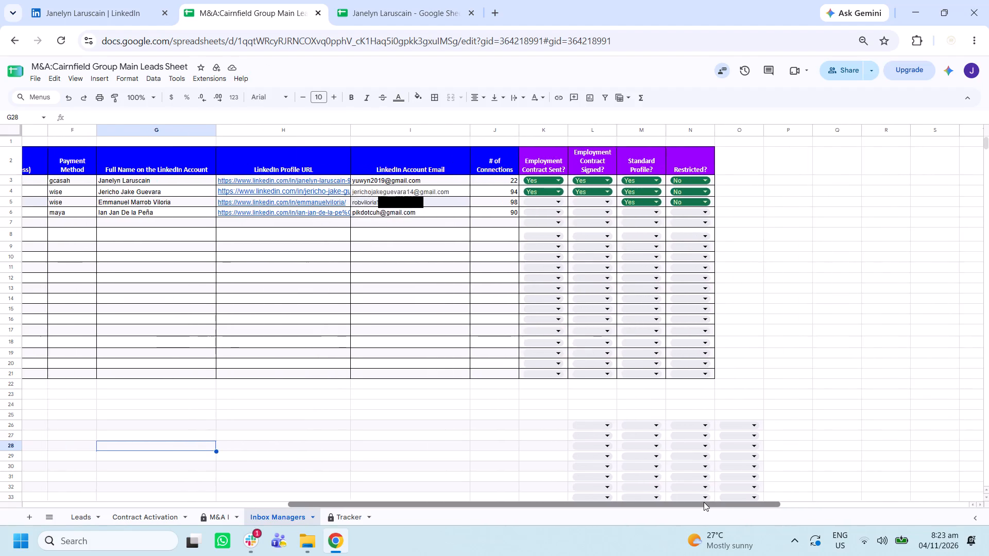
{"action": "left_click_drag", "start_coordinate": [704, 502], "coordinate": [662, 504]}
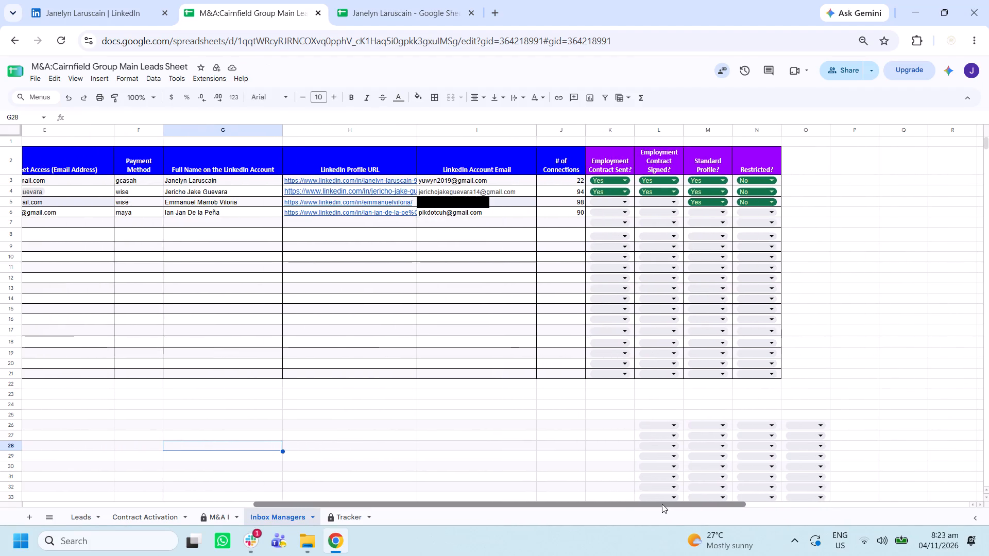
{"action": "left_click_drag", "start_coordinate": [662, 504], "coordinate": [587, 508]}
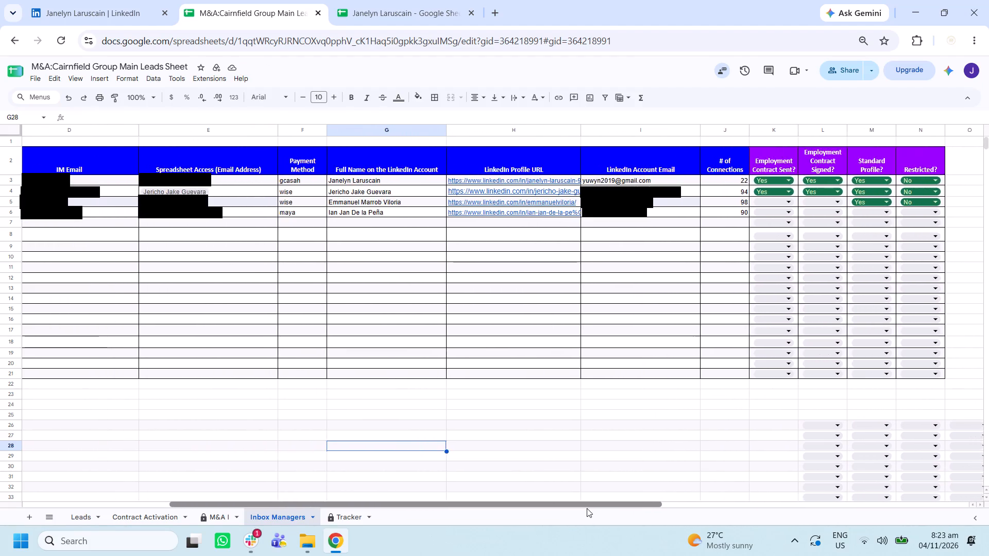
{"action": "left_click_drag", "start_coordinate": [587, 508], "coordinate": [492, 500]}
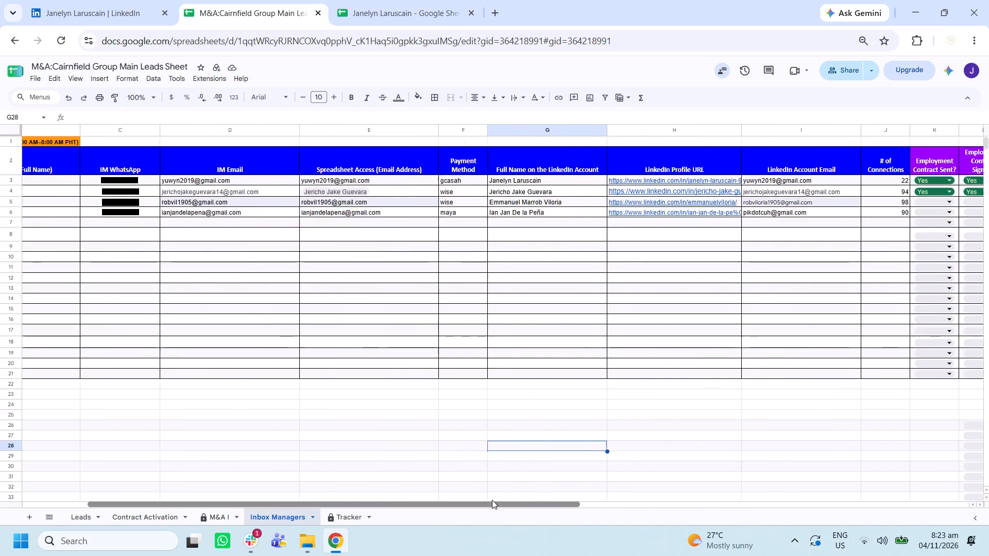
{"action": "left_click_drag", "start_coordinate": [492, 500], "coordinate": [459, 496]}
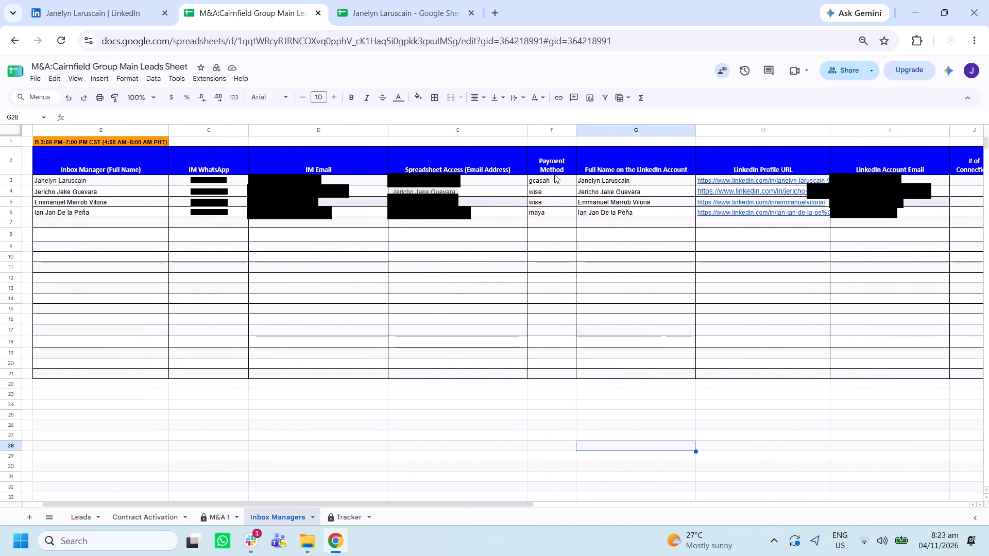
Set the payment method in row 3 of the Inbox Managers sheet to maya.
{"action": "left_click", "coordinate": [554, 177]}
{"action": "left_click", "coordinate": [554, 180]}
{"action": "type", "text": "maya"}
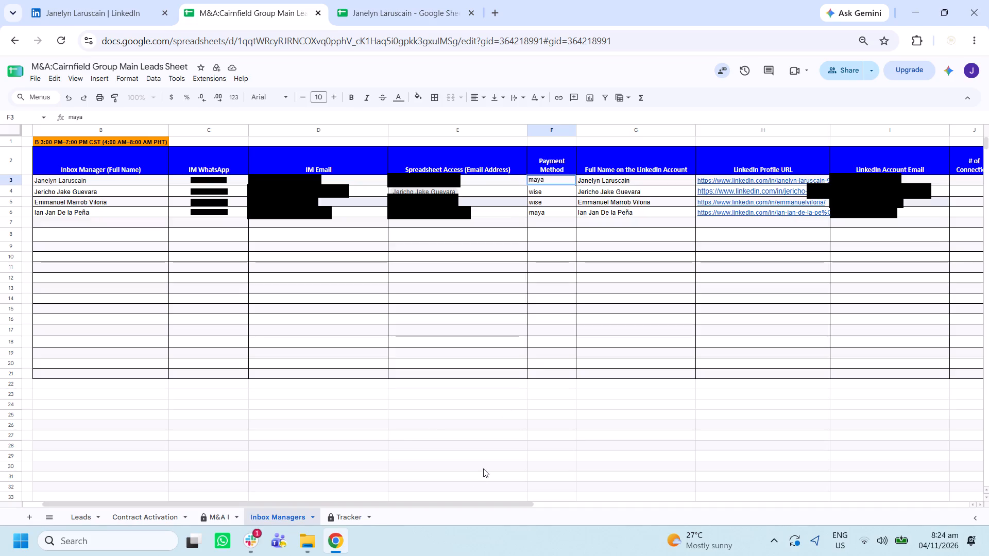
{"action": "left_click", "coordinate": [486, 464]}
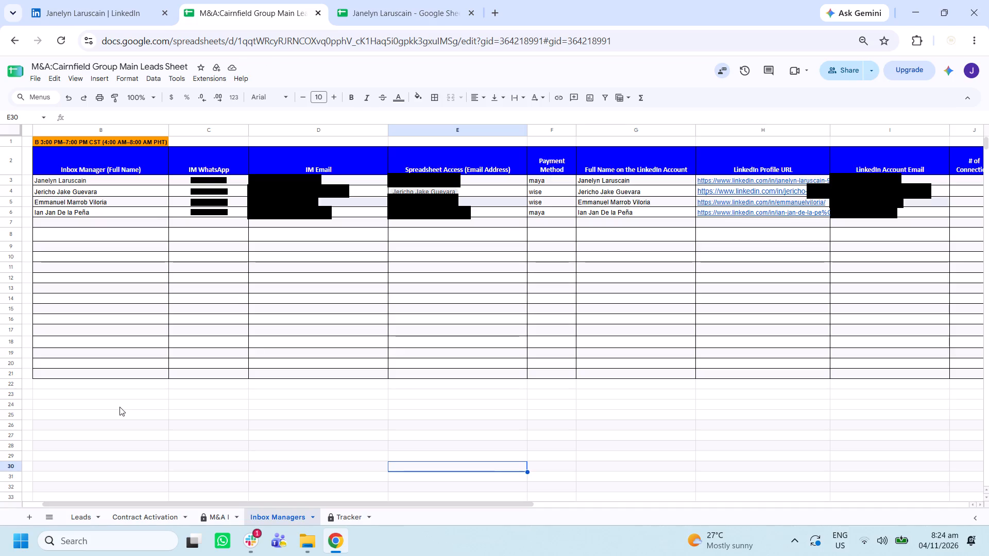
Review the contract links in the inbox manager's own spreadsheet, followed by the main leads sheet's Leads and Contract Activation sheets.
{"action": "left_click", "coordinate": [373, 4]}
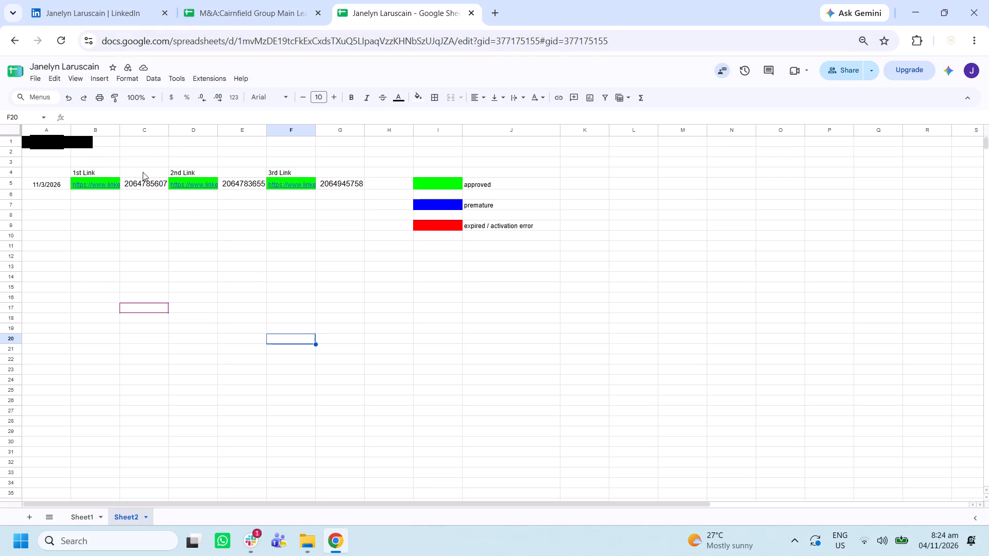
{"action": "left_click", "coordinate": [259, 5]}
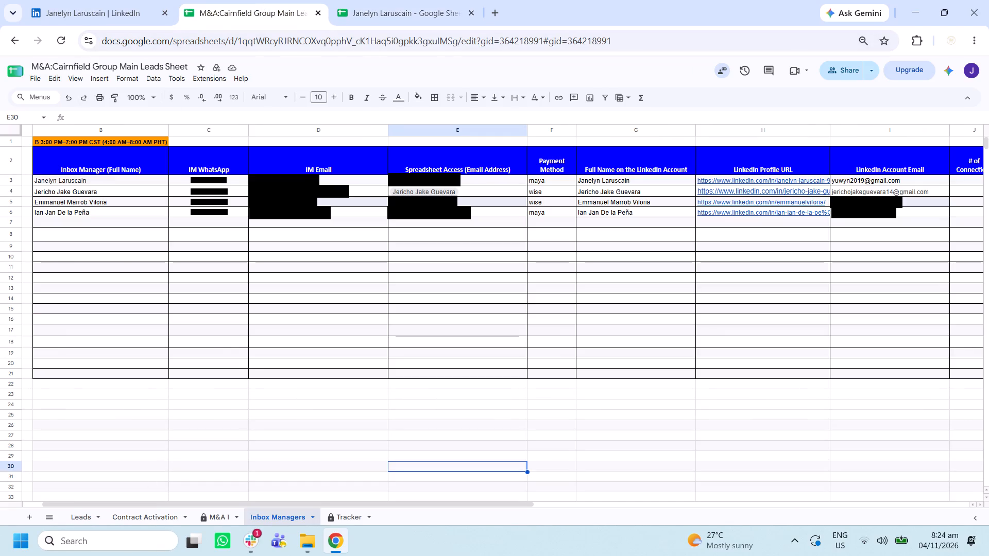
{"action": "left_click", "coordinate": [81, 523]}
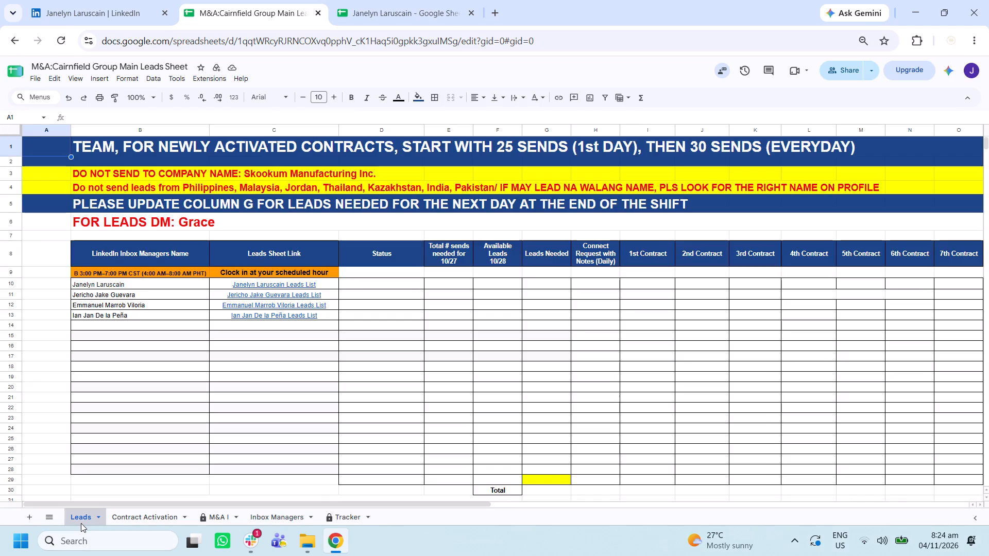
{"action": "left_click", "coordinate": [158, 522]}
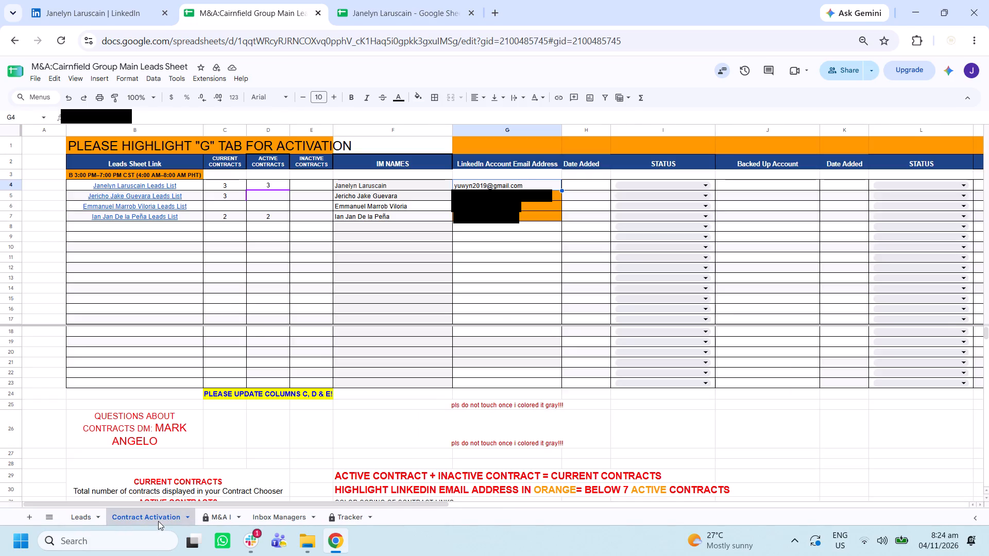
Open the first inbox manager's leads list linked in the Leads sheet and widen its Initial Outreach Message column.
{"action": "left_click", "coordinate": [71, 517]}
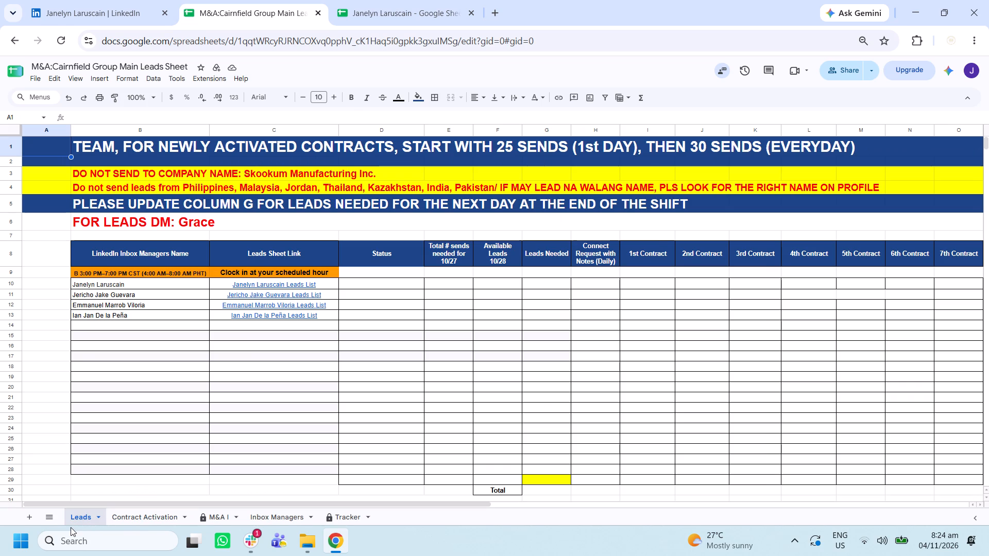
{"action": "left_click", "coordinate": [270, 284]}
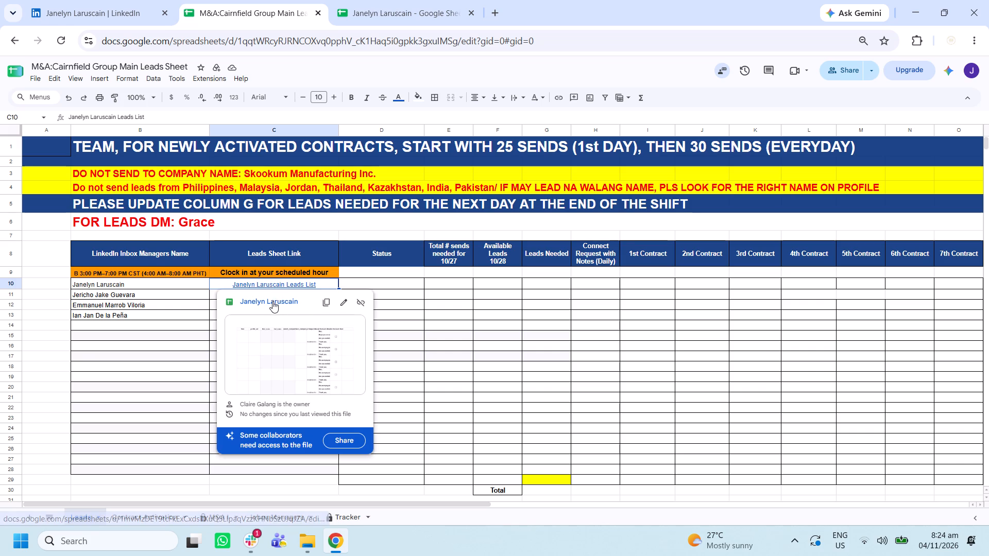
{"action": "left_click", "coordinate": [272, 301]}
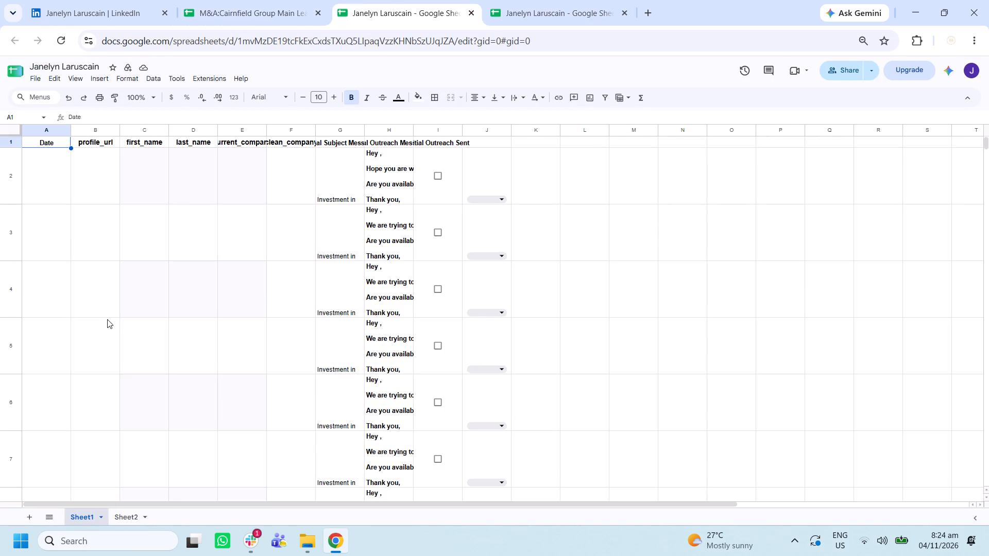
{"action": "scroll", "coordinate": [84, 317], "scroll_direction": "up", "scroll_amount": 1}
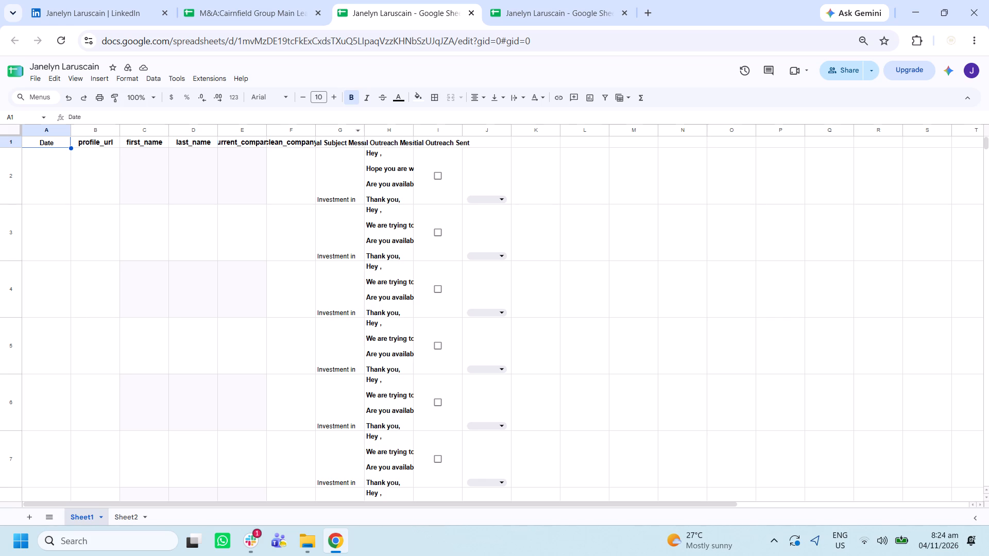
{"action": "left_click_drag", "start_coordinate": [416, 131], "coordinate": [451, 133]}
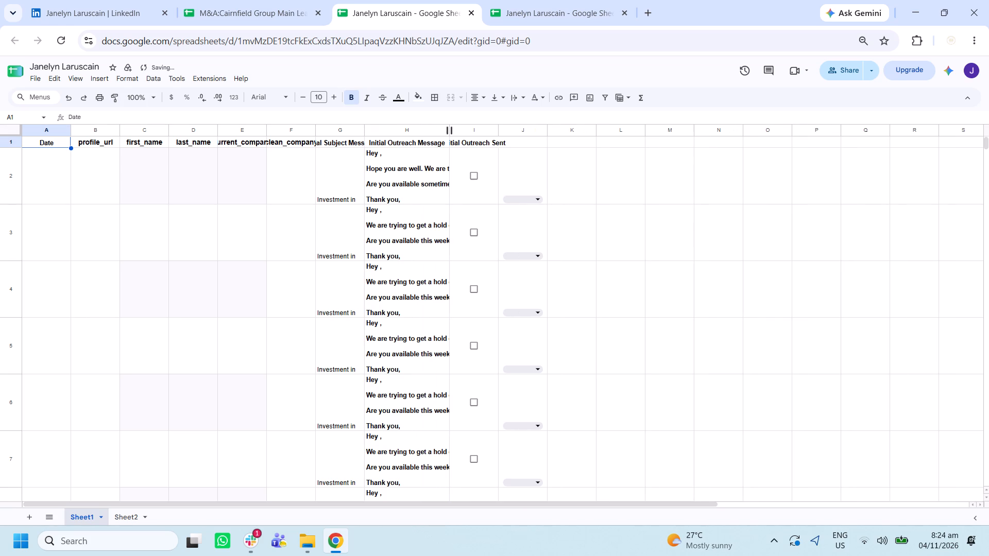
Check Sheet1 and Sheet2 across both open copies of the inbox manager's spreadsheet and close the duplicate copy.
{"action": "left_click", "coordinate": [128, 520]}
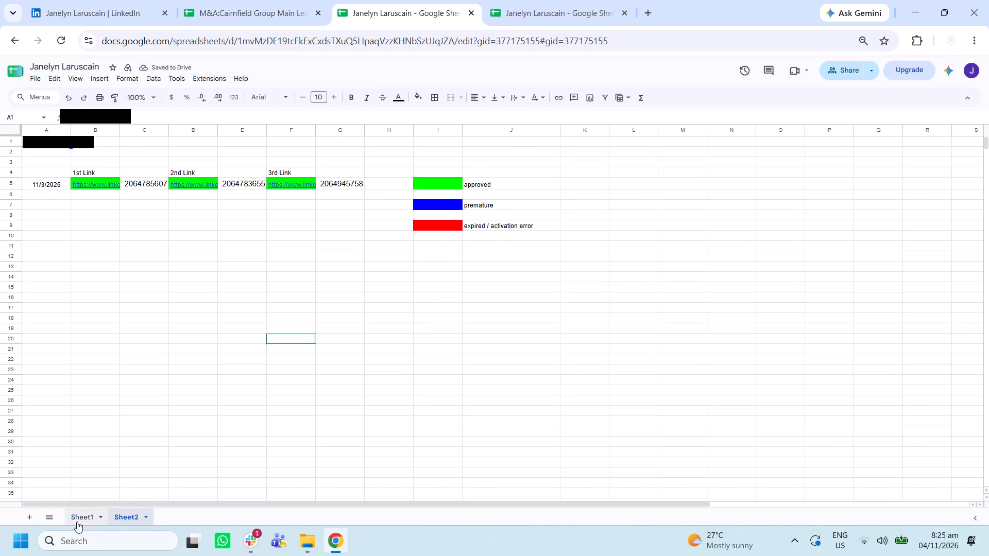
{"action": "left_click", "coordinate": [76, 520]}
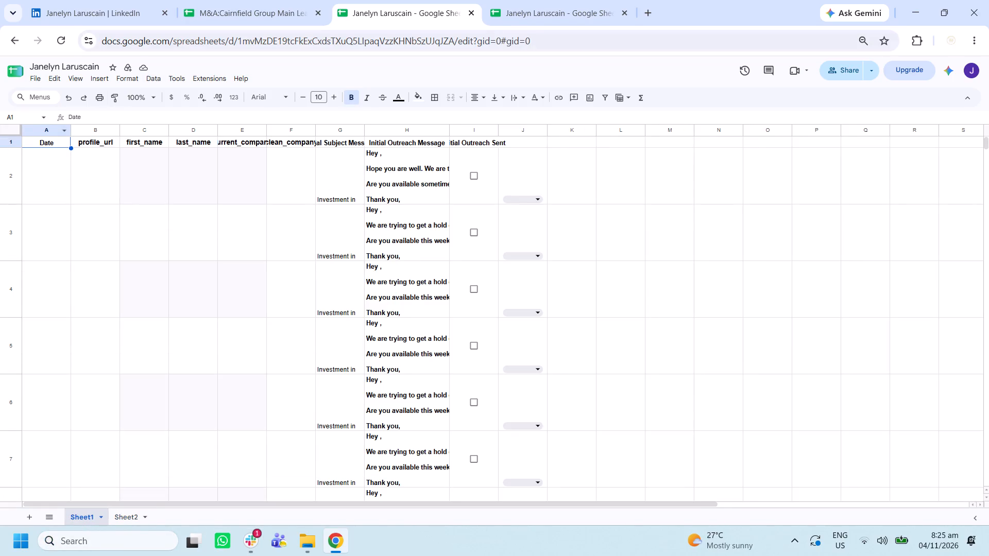
{"action": "left_click", "coordinate": [574, 9]}
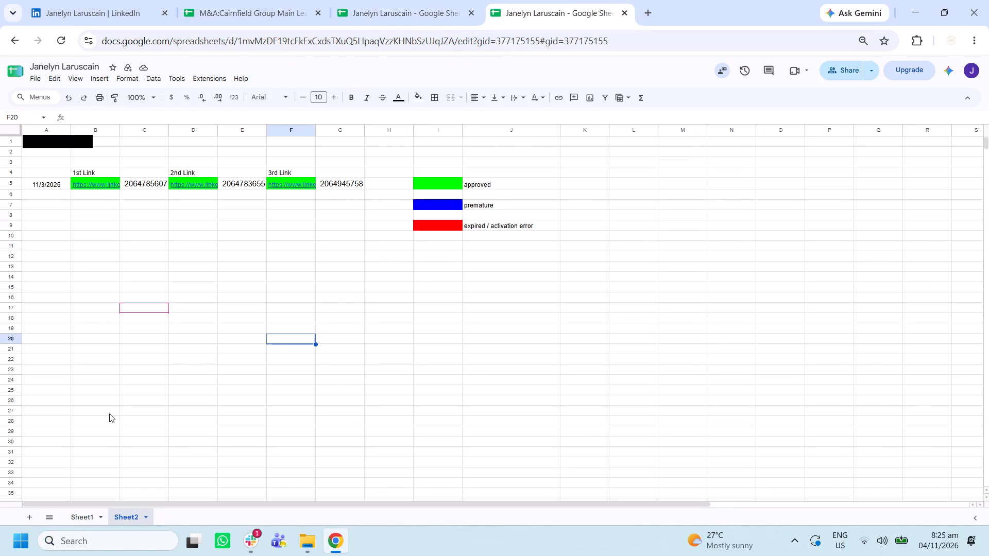
{"action": "left_click", "coordinate": [80, 511]}
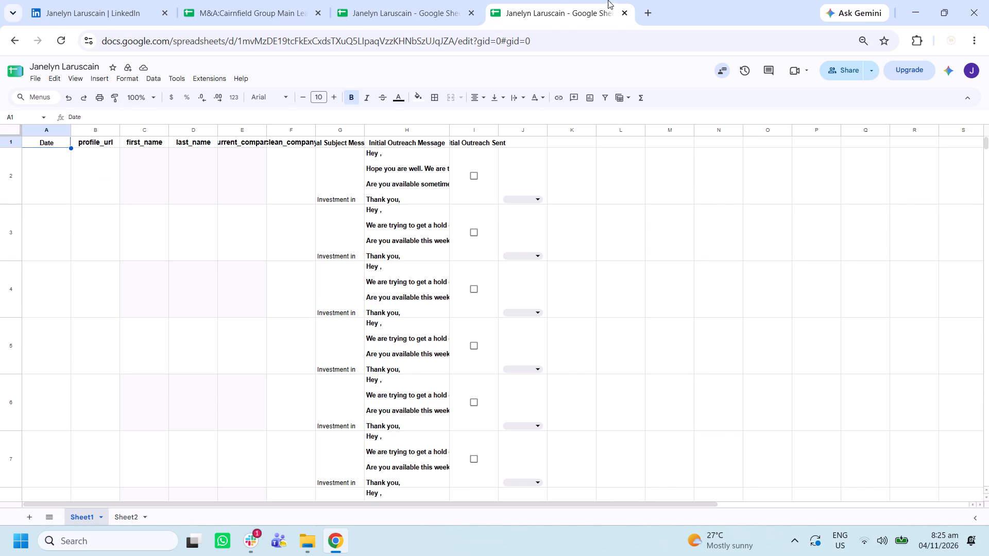
{"action": "left_click", "coordinate": [624, 8]}
Examine the Contract Activation sheet's first leads list link, highlight colour rules and example message screenshots, comparing with the inbox manager's spreadsheet.
{"action": "left_click", "coordinate": [219, 12]}
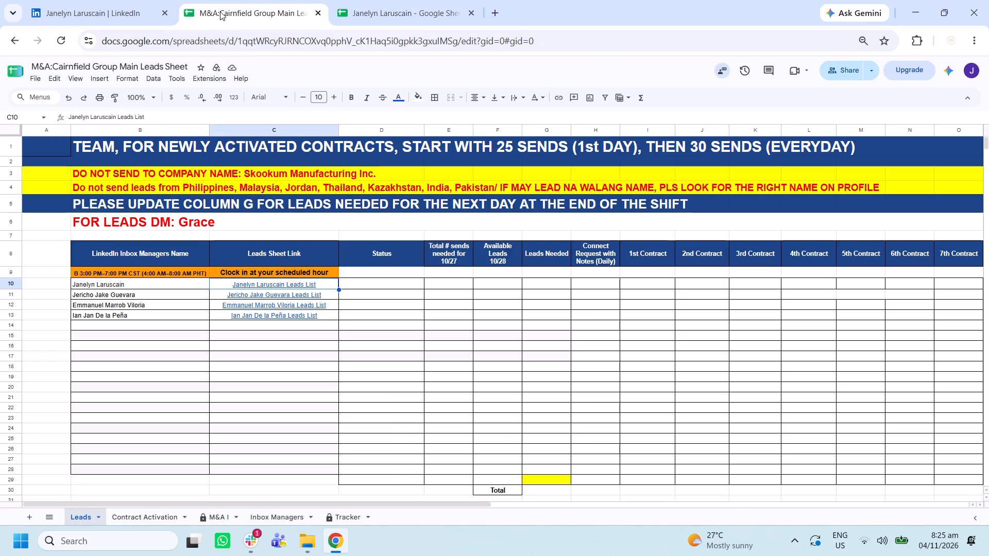
{"action": "left_click", "coordinate": [148, 515]}
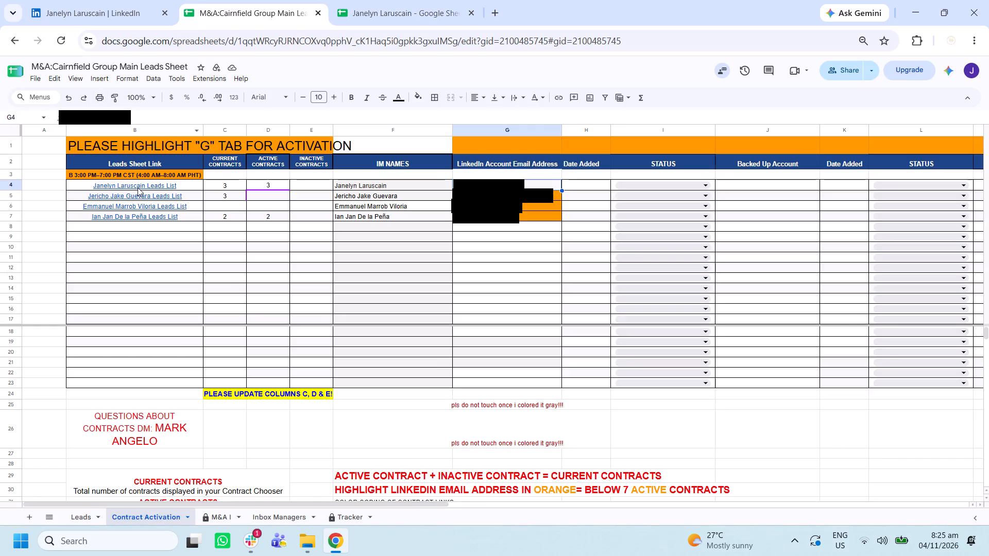
{"action": "left_click", "coordinate": [141, 185]}
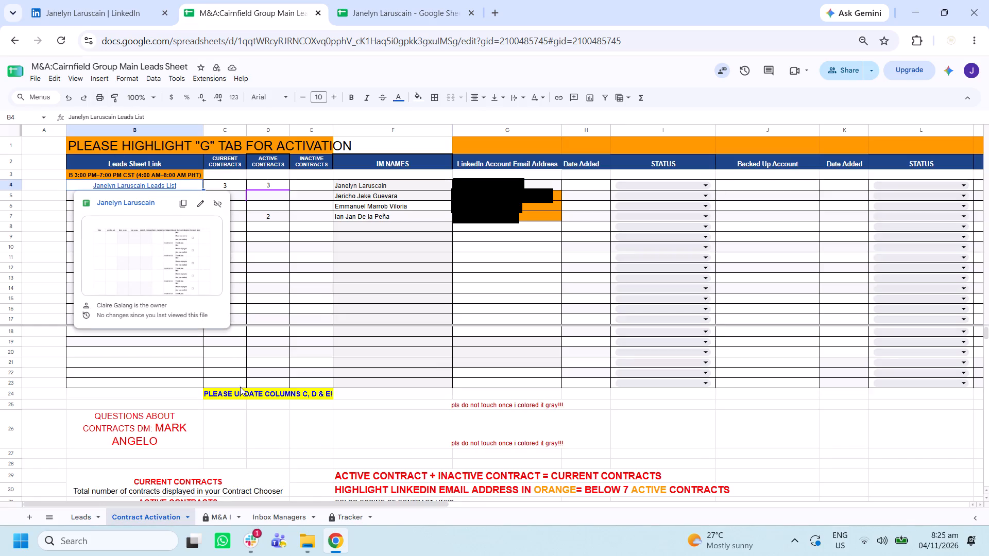
{"action": "left_click", "coordinate": [385, 437]}
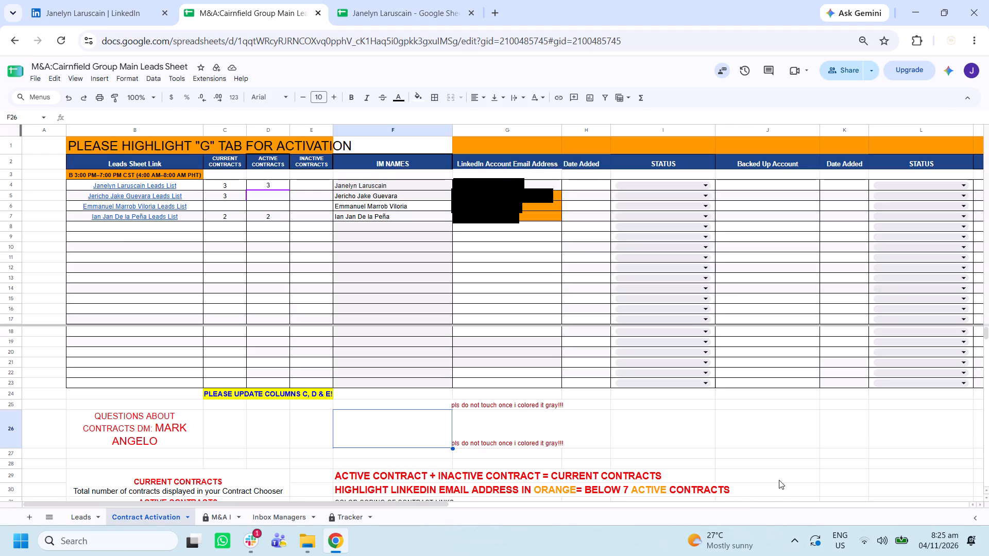
{"action": "scroll", "coordinate": [754, 409], "scroll_direction": "down", "scroll_amount": 5}
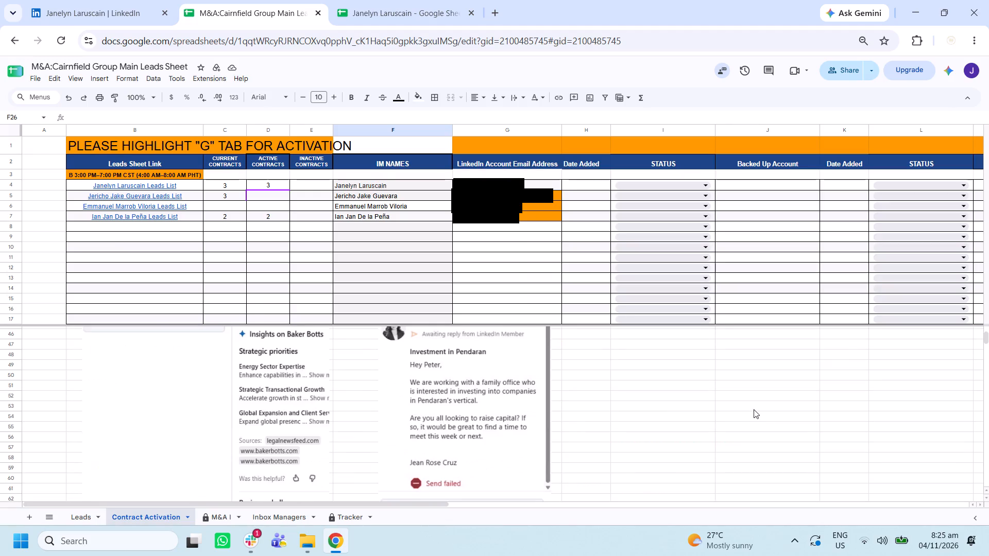
{"action": "scroll", "coordinate": [754, 409], "scroll_direction": "up", "scroll_amount": 2}
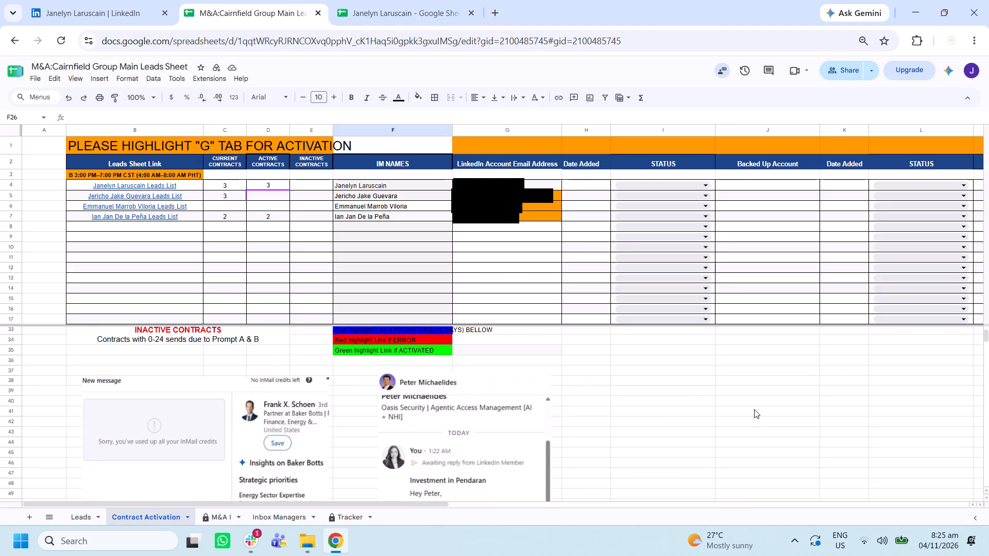
{"action": "scroll", "coordinate": [754, 409], "scroll_direction": "down", "scroll_amount": 11}
{"action": "scroll", "coordinate": [755, 409], "scroll_direction": "up", "scroll_amount": 10}
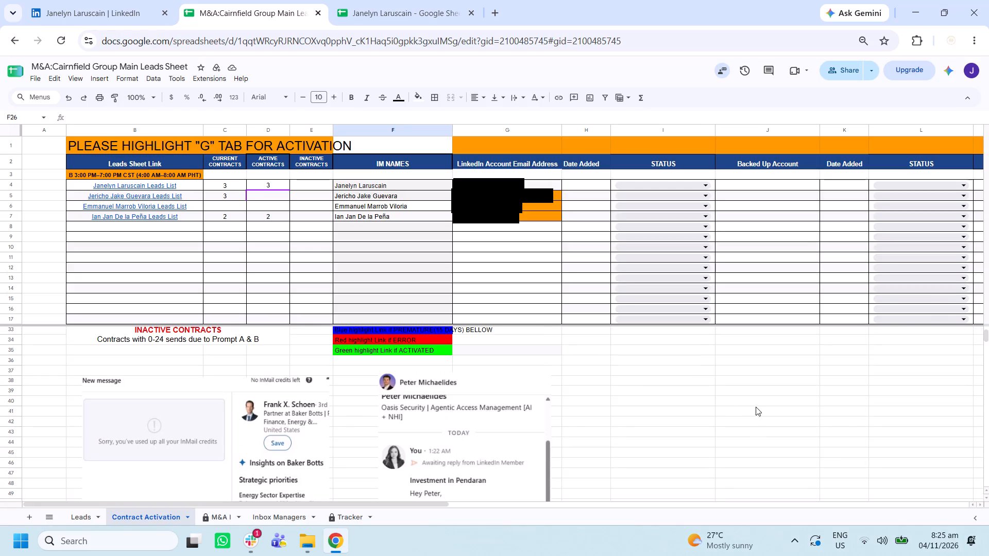
{"action": "left_click", "coordinate": [366, 8]}
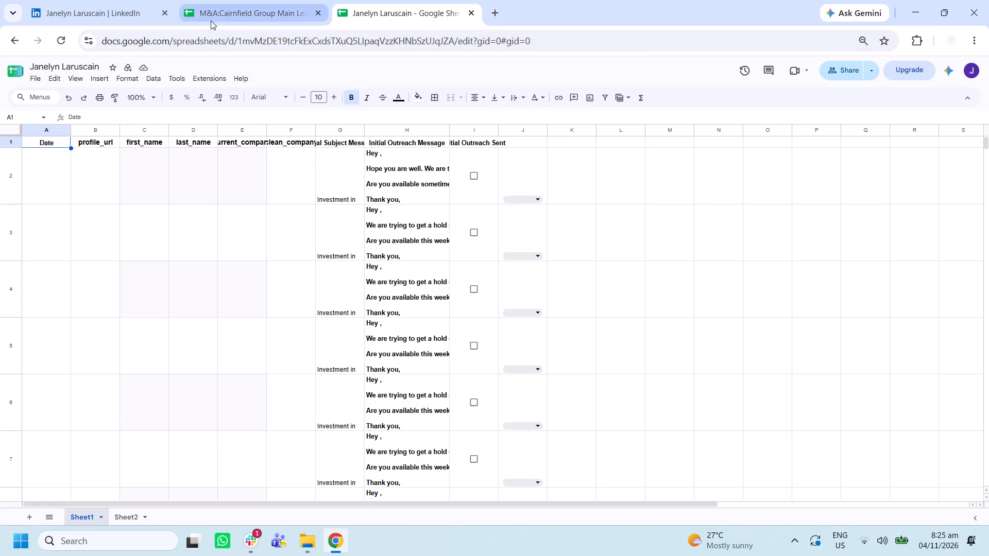
{"action": "left_click", "coordinate": [237, 11]}
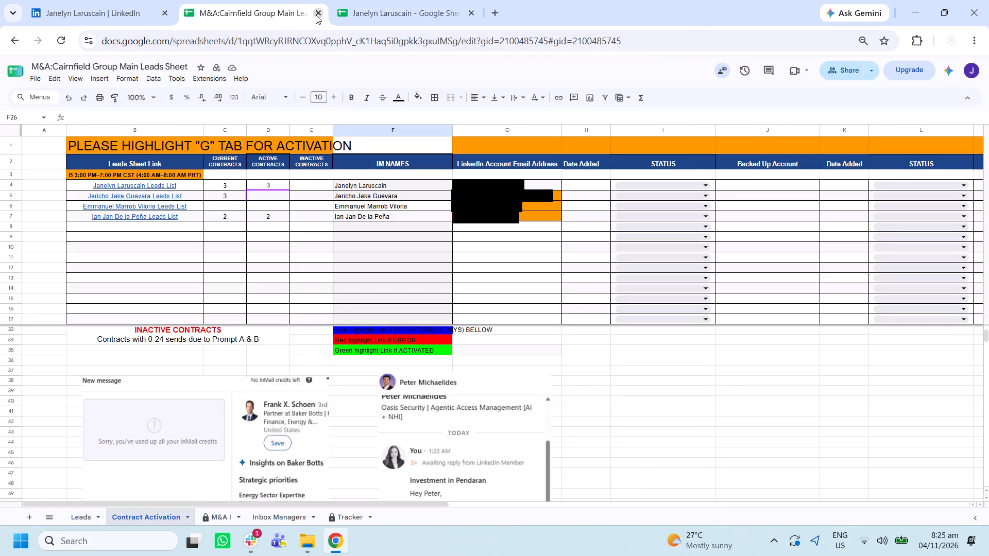
Close the main leads sheet, the inbox manager's spreadsheet and the LinkedIn profile page.
{"action": "left_click", "coordinate": [316, 13]}
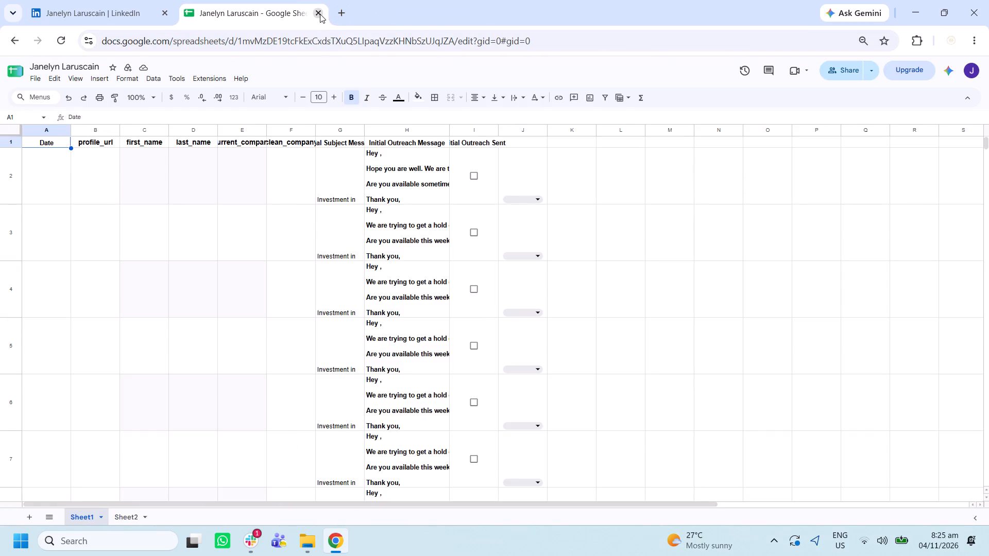
{"action": "left_click", "coordinate": [320, 13]}
{"action": "left_click", "coordinate": [164, 18]}
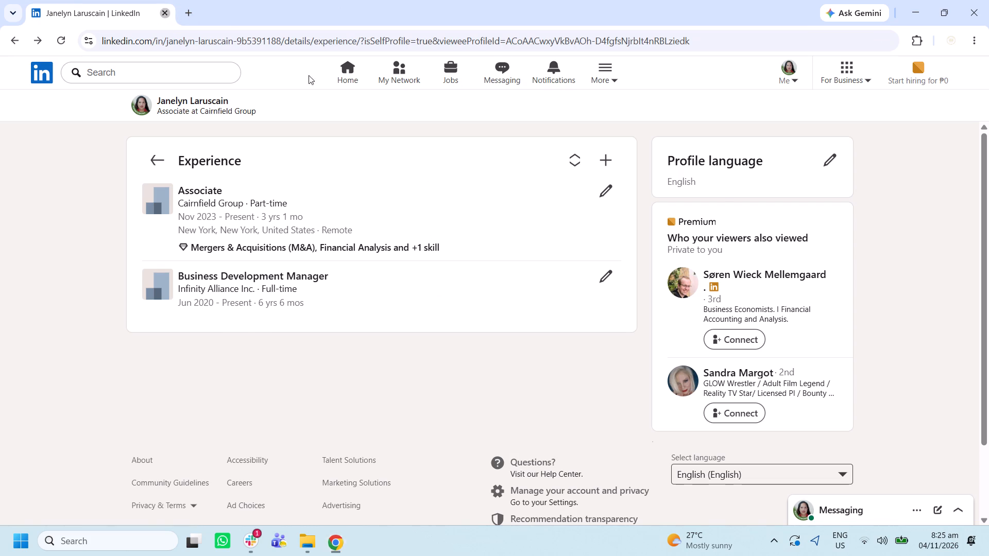
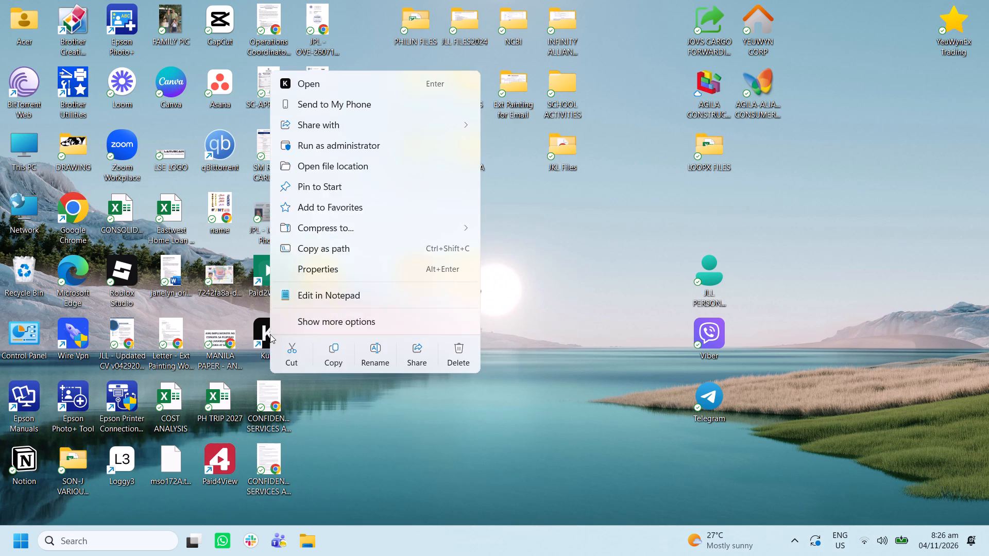
Dismiss the Kuro shortcut's options and launch Loggy3 from the desktop.
{"action": "left_click", "coordinate": [544, 493]}
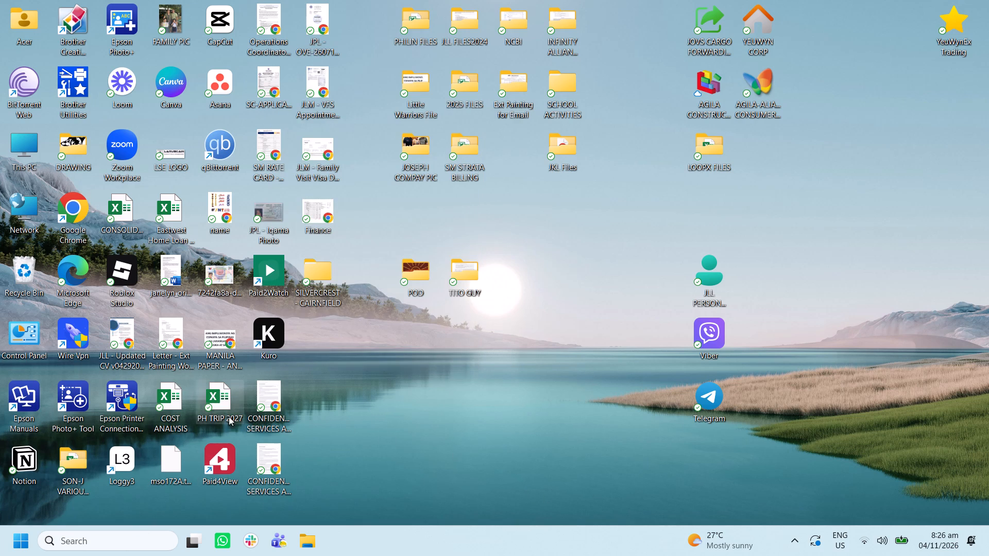
{"action": "double_click", "coordinate": [126, 461]}
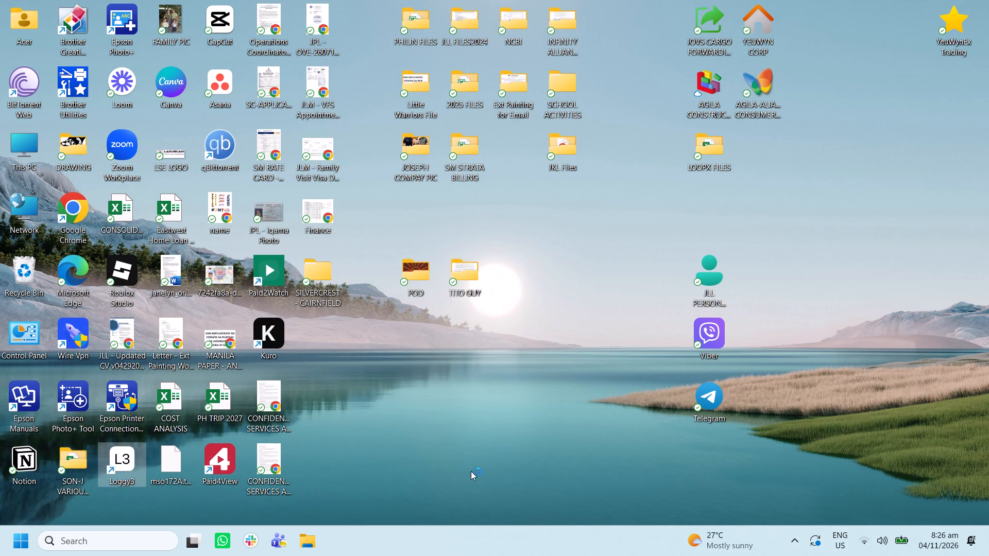